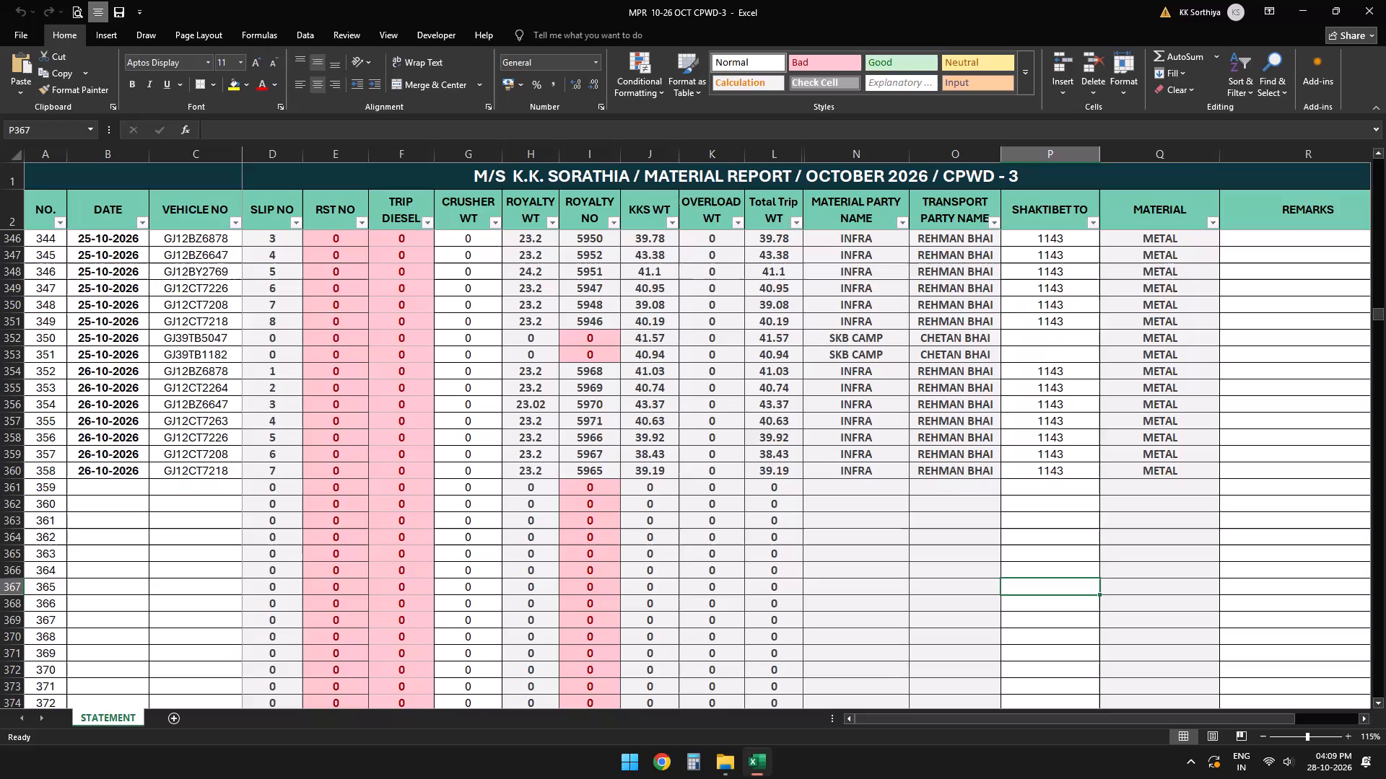
Go to the empty DATE cell of entry 359, directly below the last 26-10-2026 record.
{"action": "left_click", "coordinate": [105, 485]}
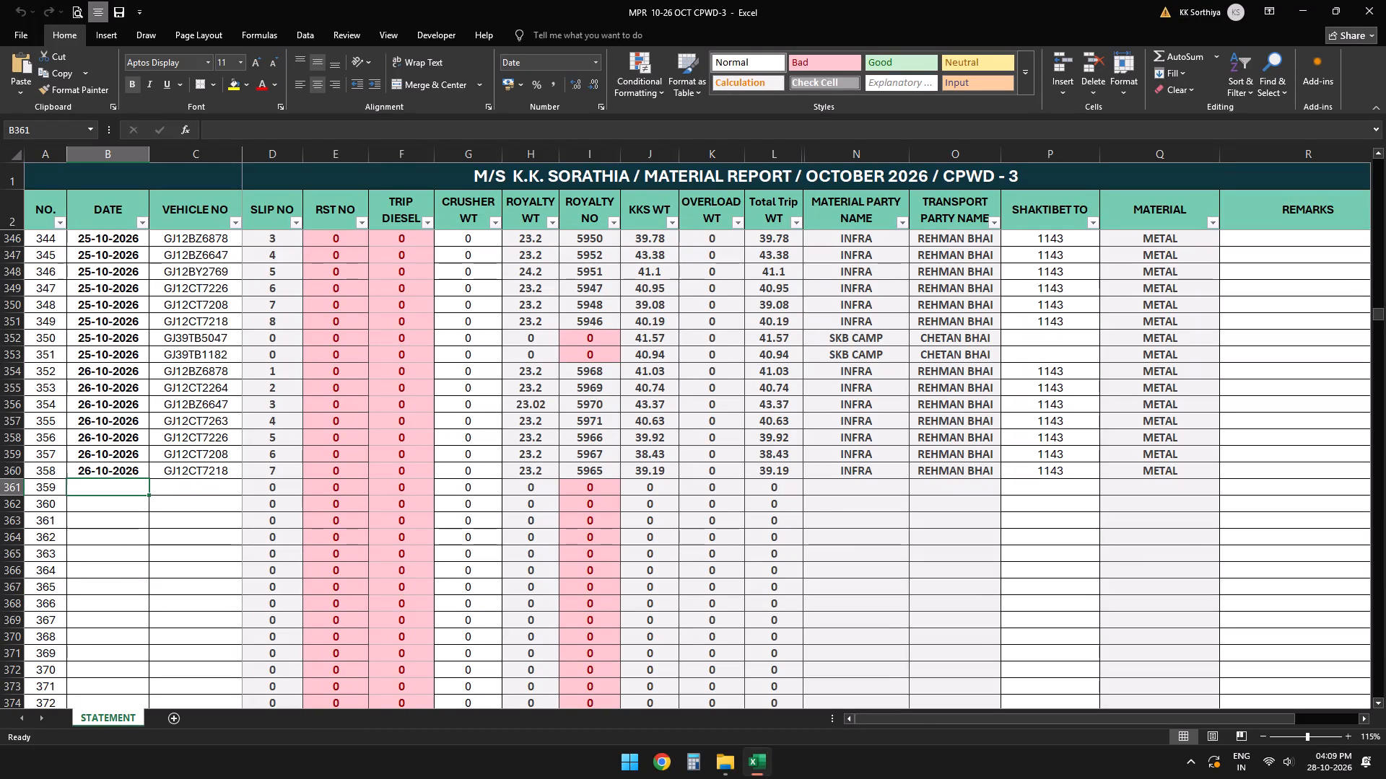
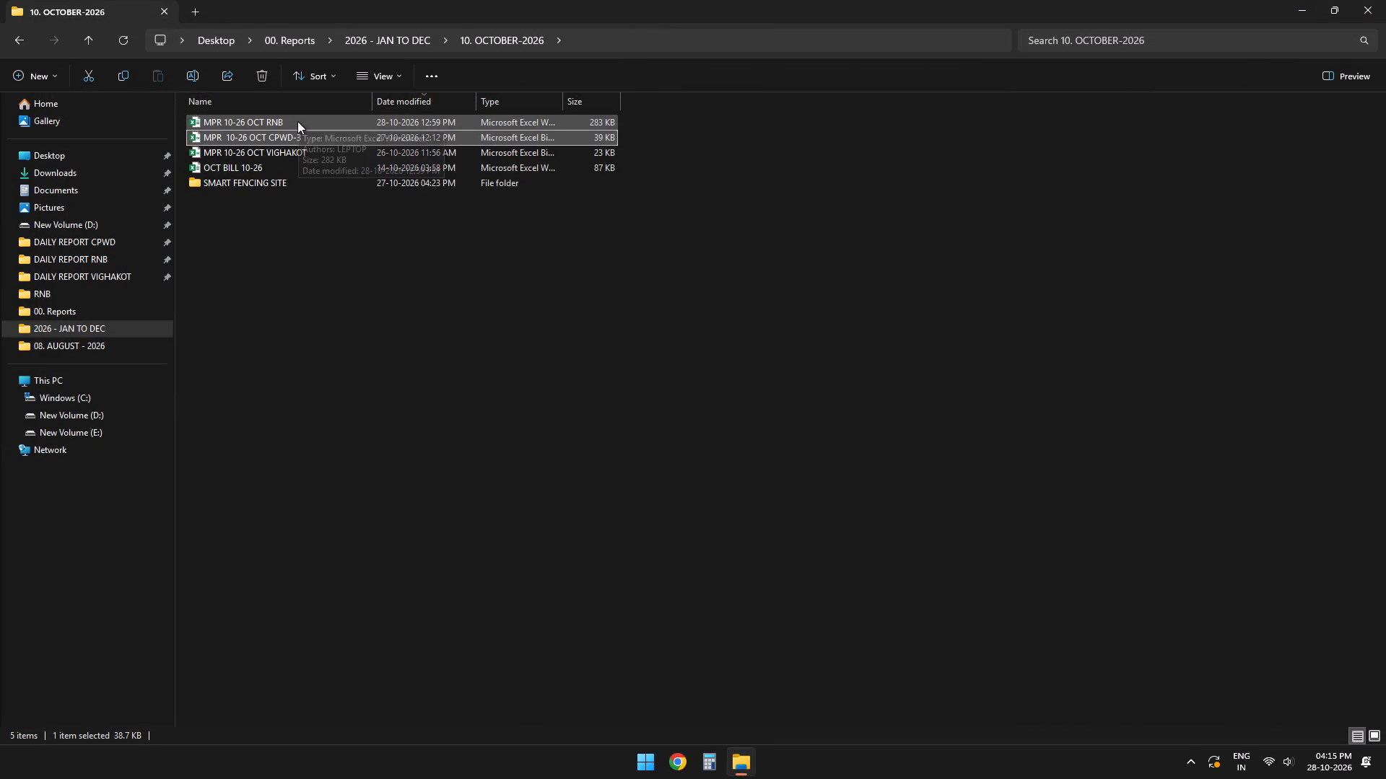
Check the latest 26-10-2026 vehicle entries on the STATEMENT sheet of the MPR 10-26 OCT RNB workbook, and close the workbook and folder window.
{"action": "double_click", "coordinate": [297, 121]}
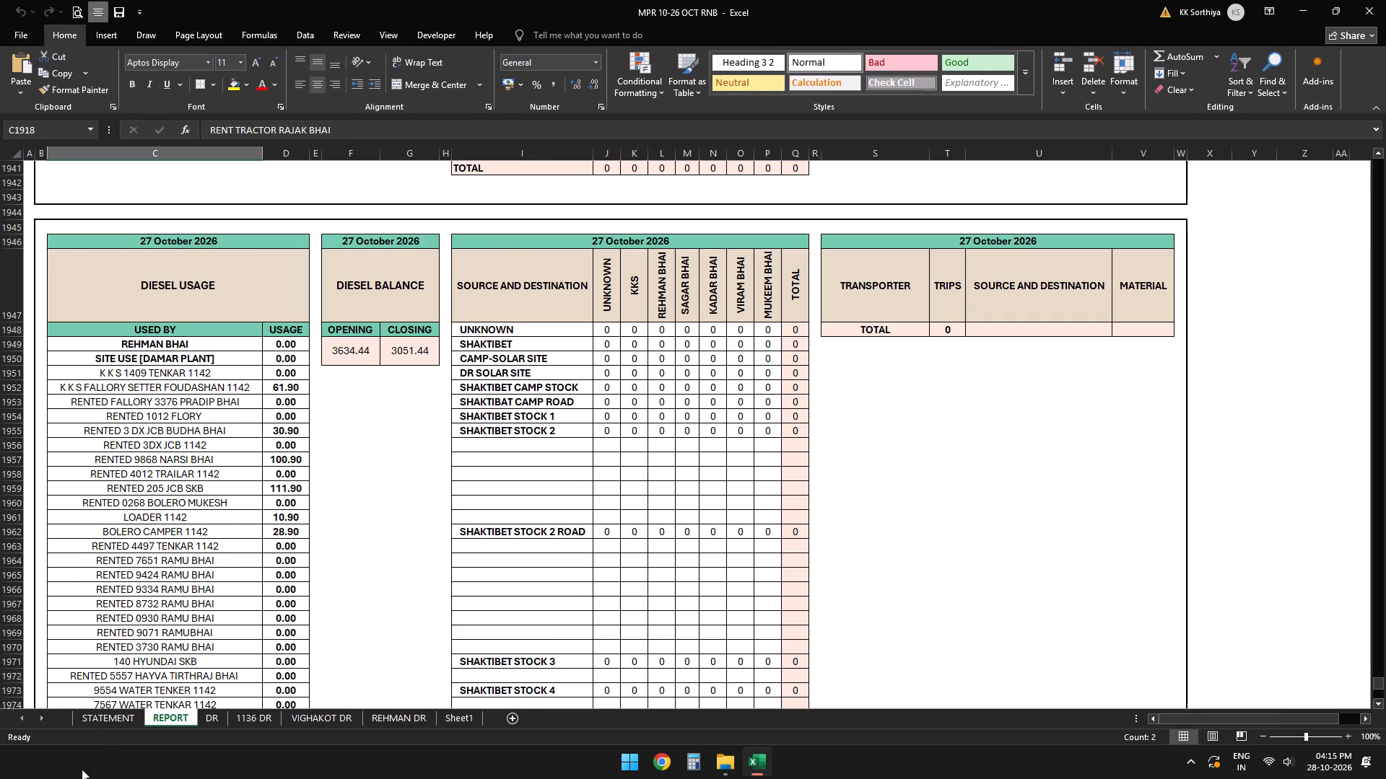
{"action": "left_click", "coordinate": [97, 720]}
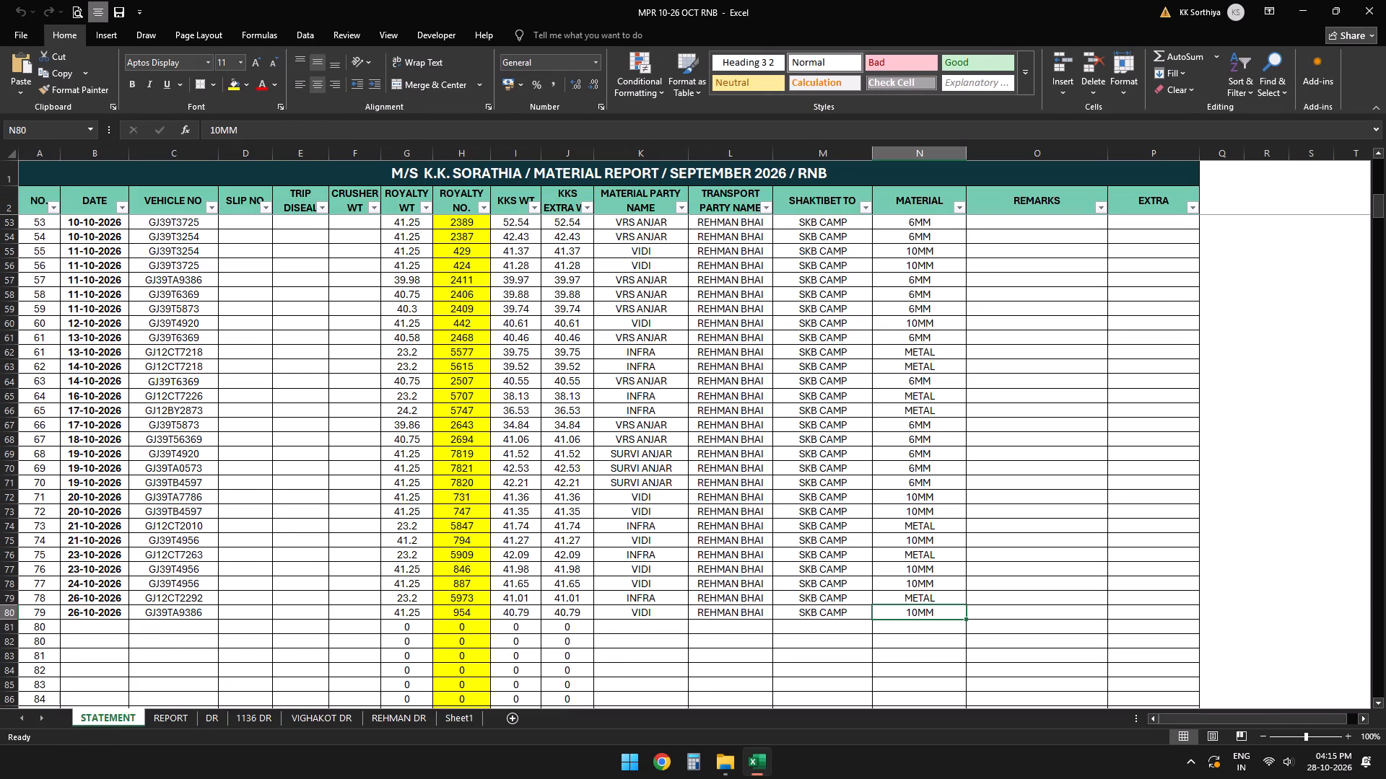
{"action": "left_click", "coordinate": [91, 620]}
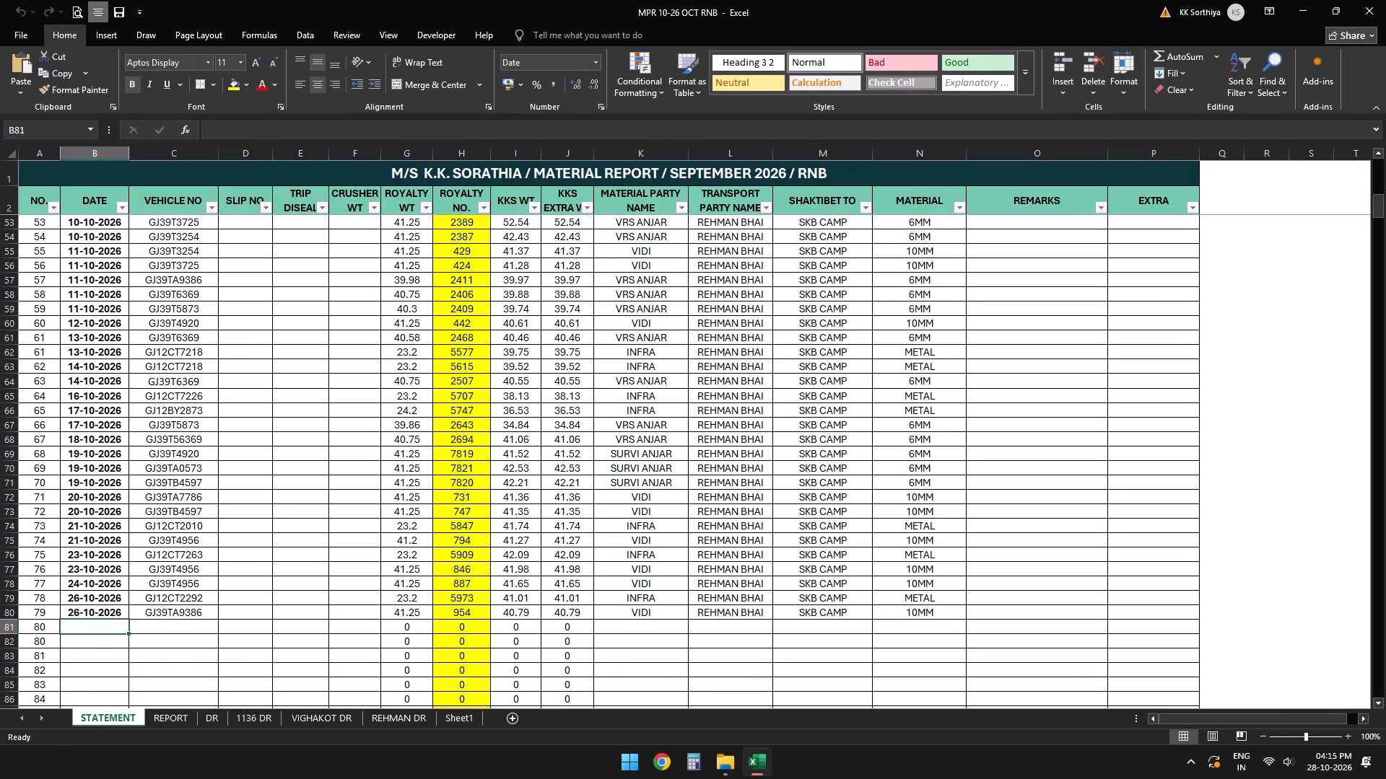
{"action": "left_click", "coordinate": [155, 599]}
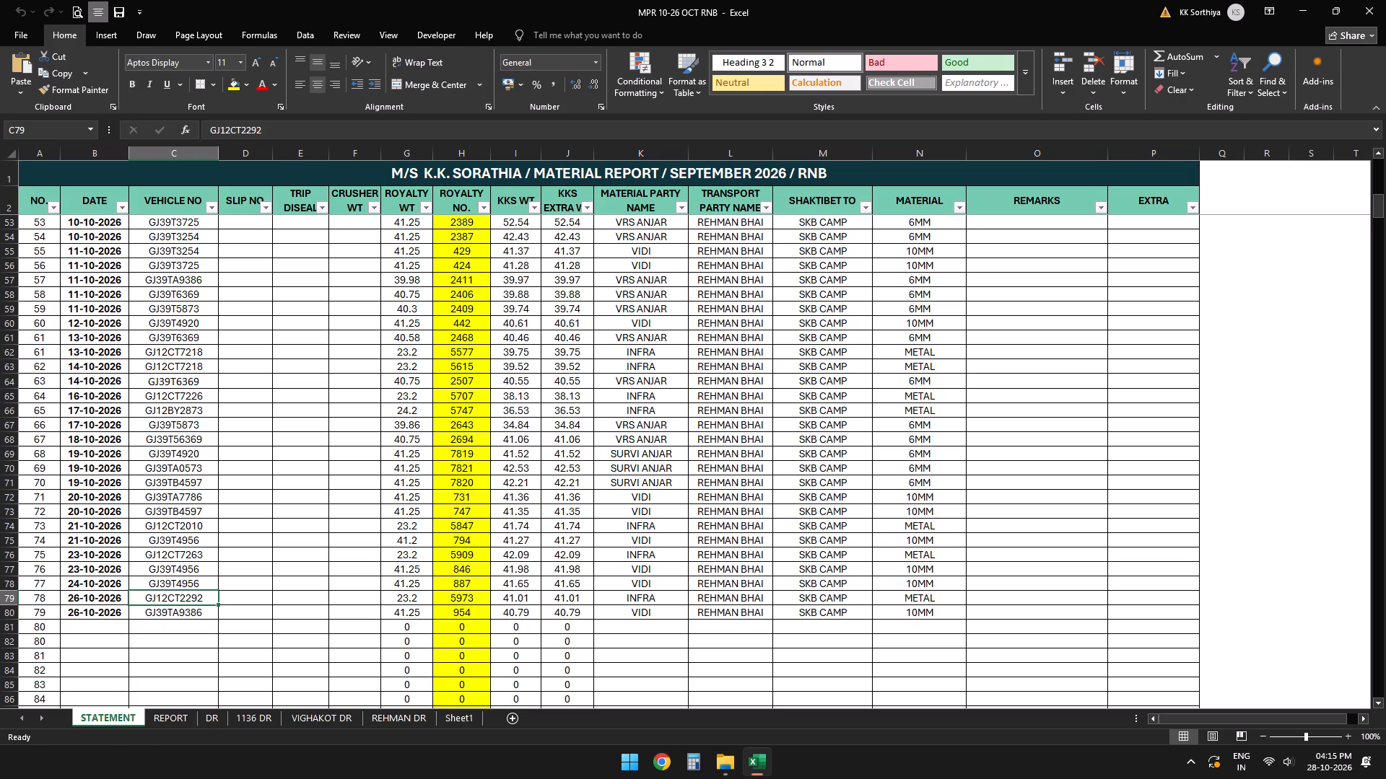
{"action": "left_click", "coordinate": [158, 607]}
{"action": "left_click", "coordinate": [151, 615]}
{"action": "left_click", "coordinate": [153, 601]}
{"action": "left_click", "coordinate": [1385, 0]}
{"action": "left_click", "coordinate": [1385, 0]}
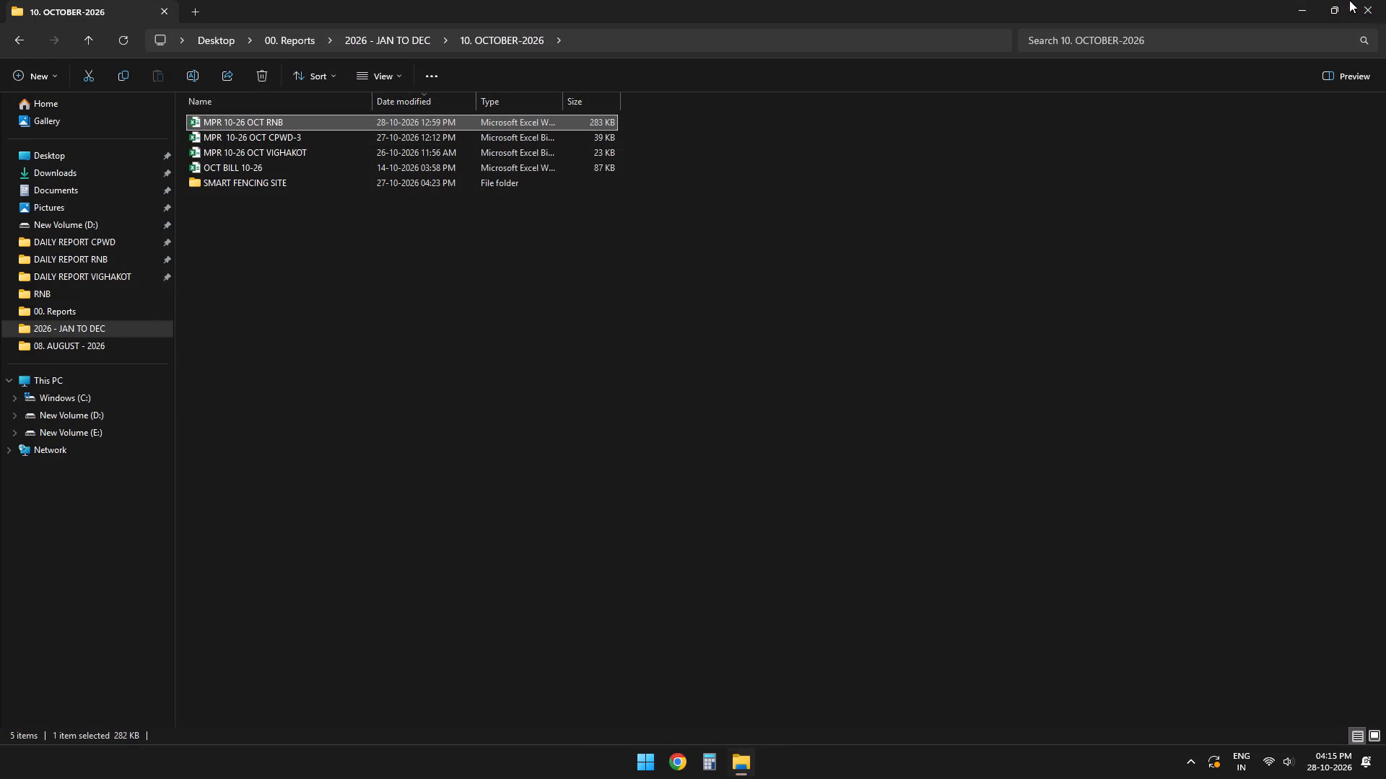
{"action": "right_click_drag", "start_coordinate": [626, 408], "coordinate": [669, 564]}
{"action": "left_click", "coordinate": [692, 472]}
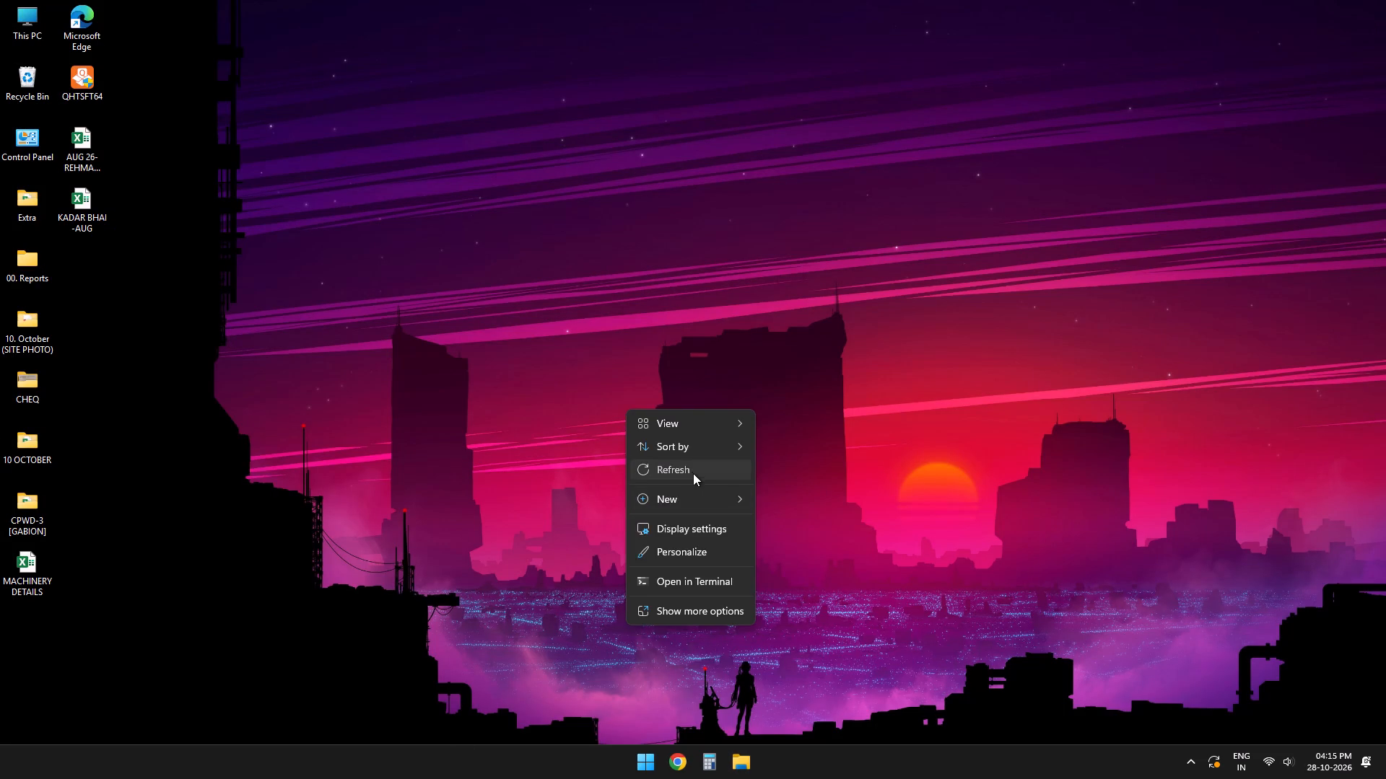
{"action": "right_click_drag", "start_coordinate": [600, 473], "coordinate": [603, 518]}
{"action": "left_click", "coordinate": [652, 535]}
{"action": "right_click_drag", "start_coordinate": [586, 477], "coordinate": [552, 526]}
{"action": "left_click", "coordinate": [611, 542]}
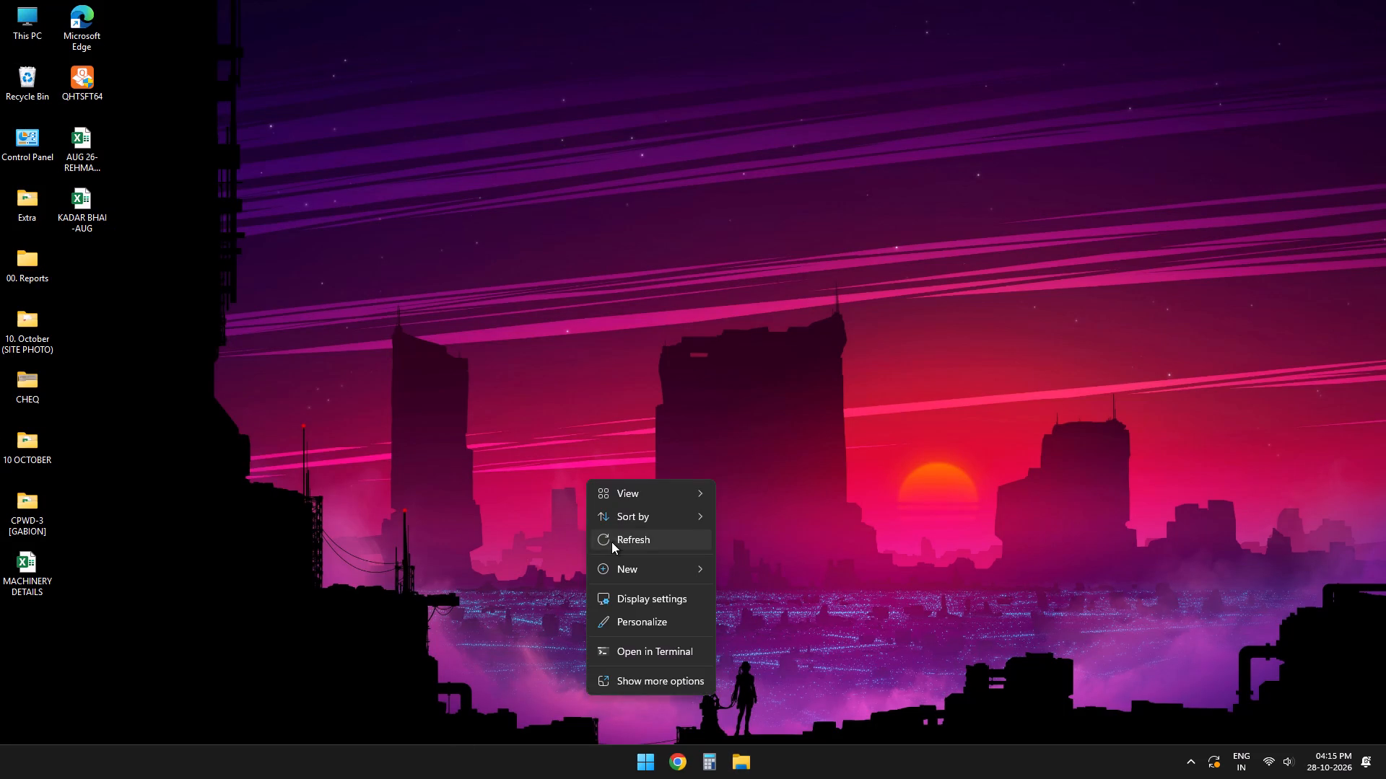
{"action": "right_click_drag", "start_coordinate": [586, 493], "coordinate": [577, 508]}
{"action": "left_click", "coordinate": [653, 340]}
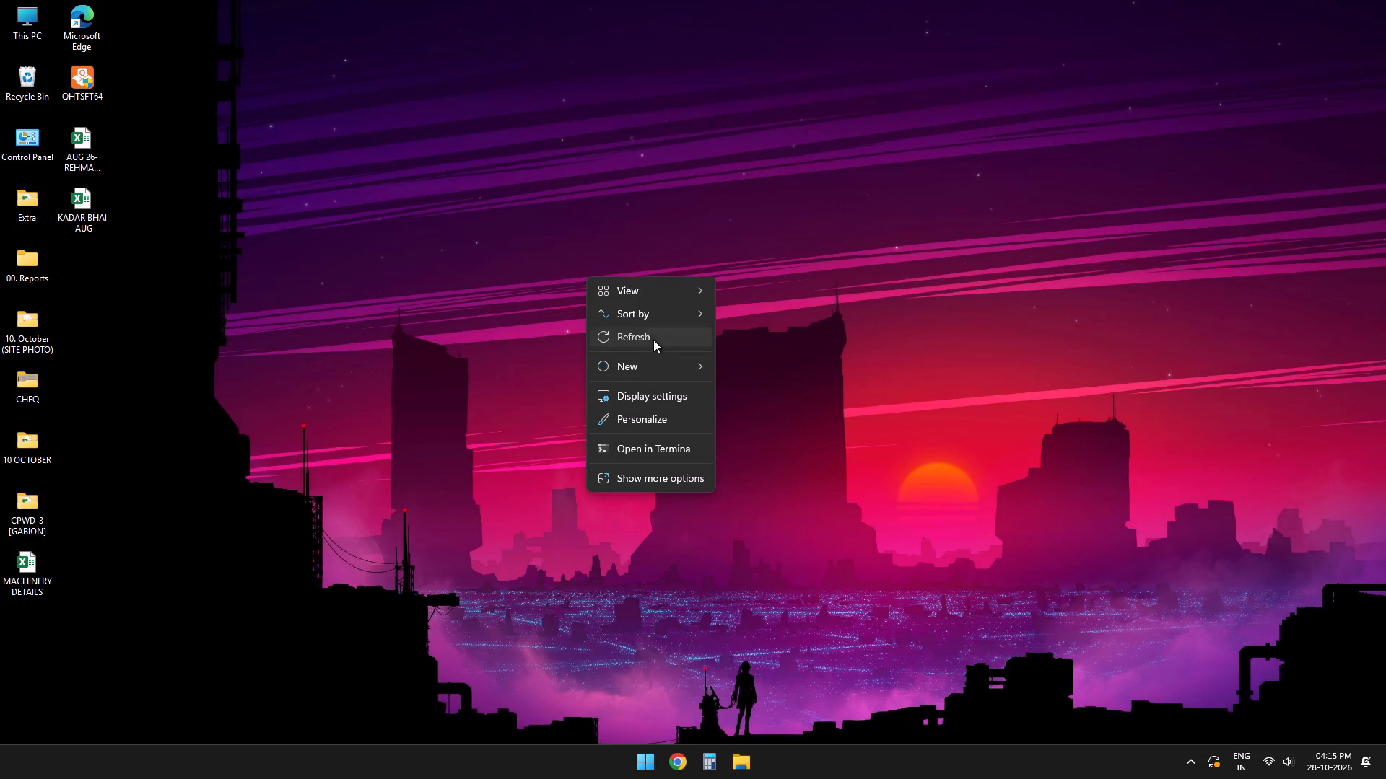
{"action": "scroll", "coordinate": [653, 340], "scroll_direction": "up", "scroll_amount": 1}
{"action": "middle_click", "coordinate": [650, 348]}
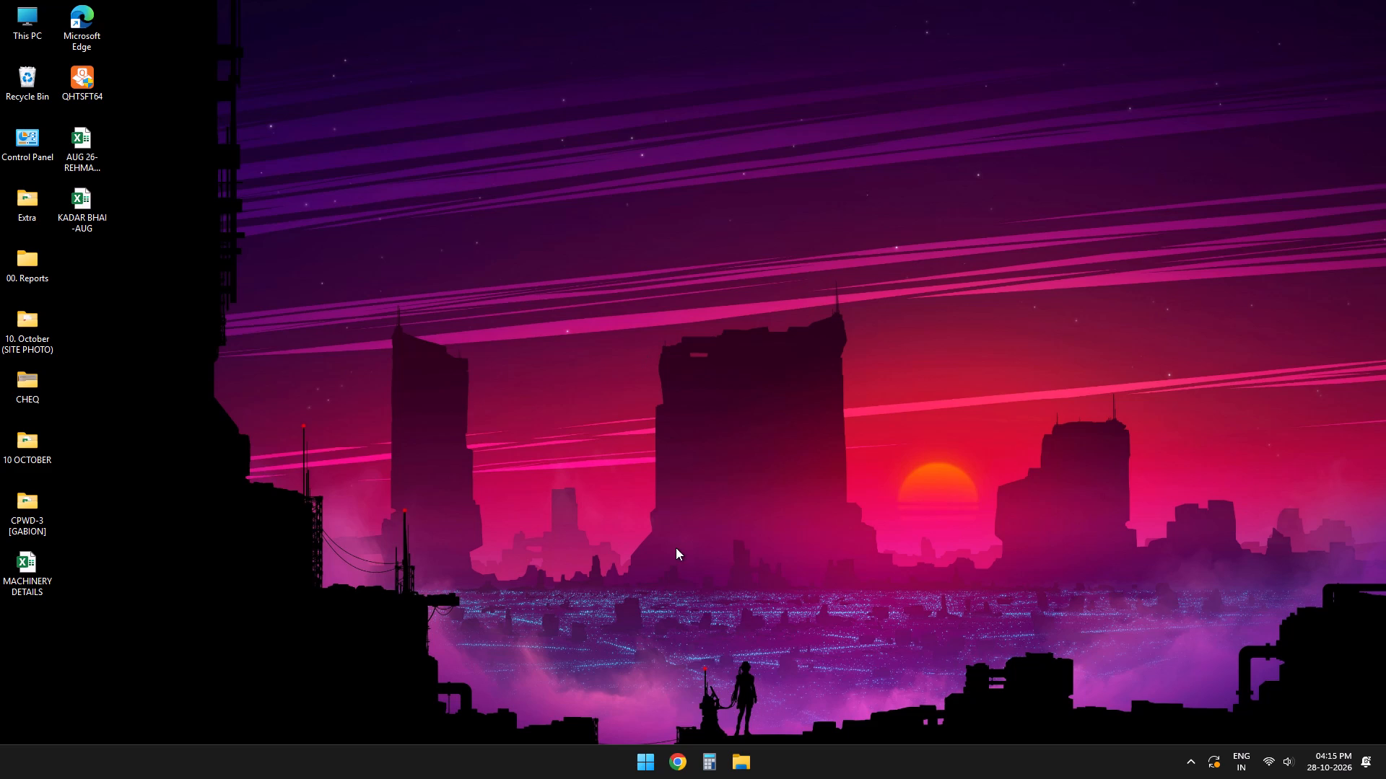
Open the MPR 10-26 OCT CPWD-3 workbook from the 10. OCTOBER-2026 folder inside 2026 - JAN TO DEC.
{"action": "left_click", "coordinate": [746, 778]}
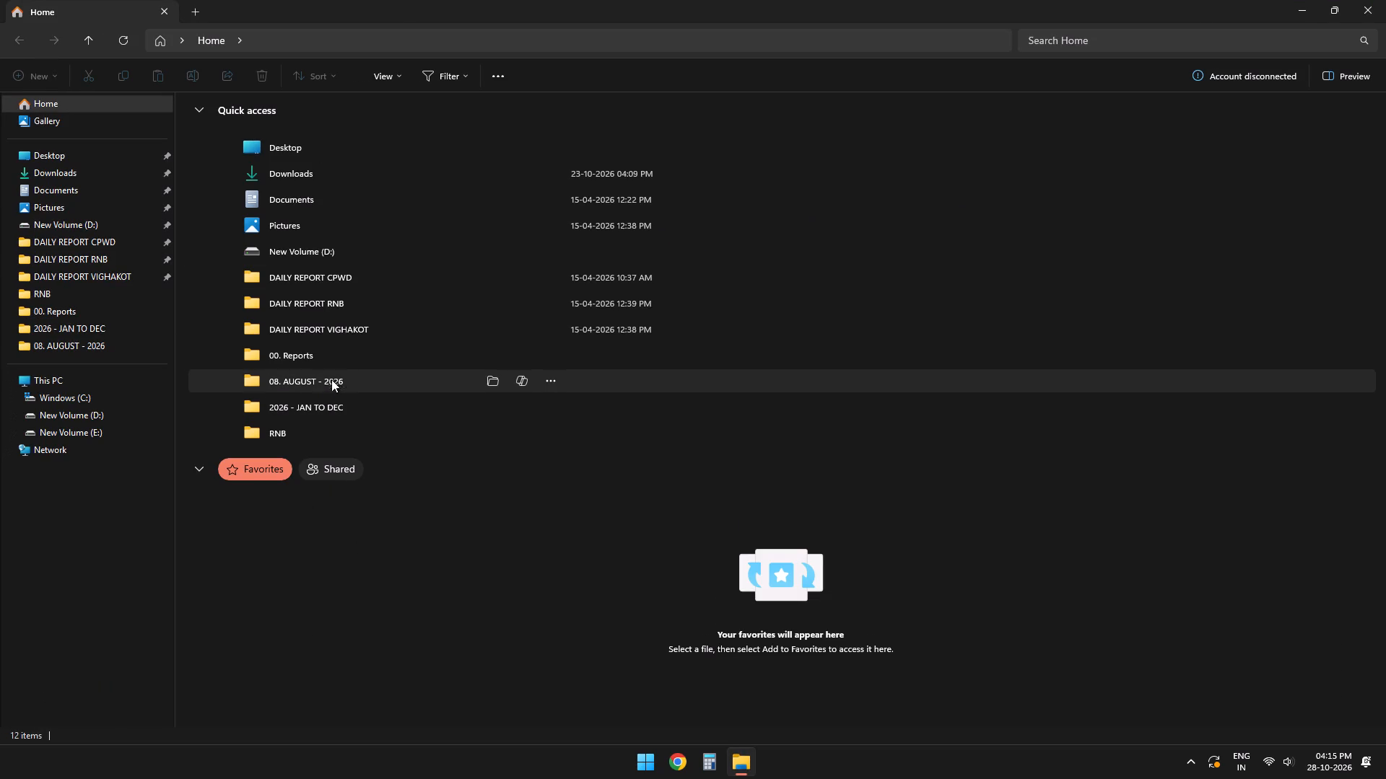
{"action": "left_click", "coordinate": [344, 408]}
{"action": "double_click", "coordinate": [345, 414]}
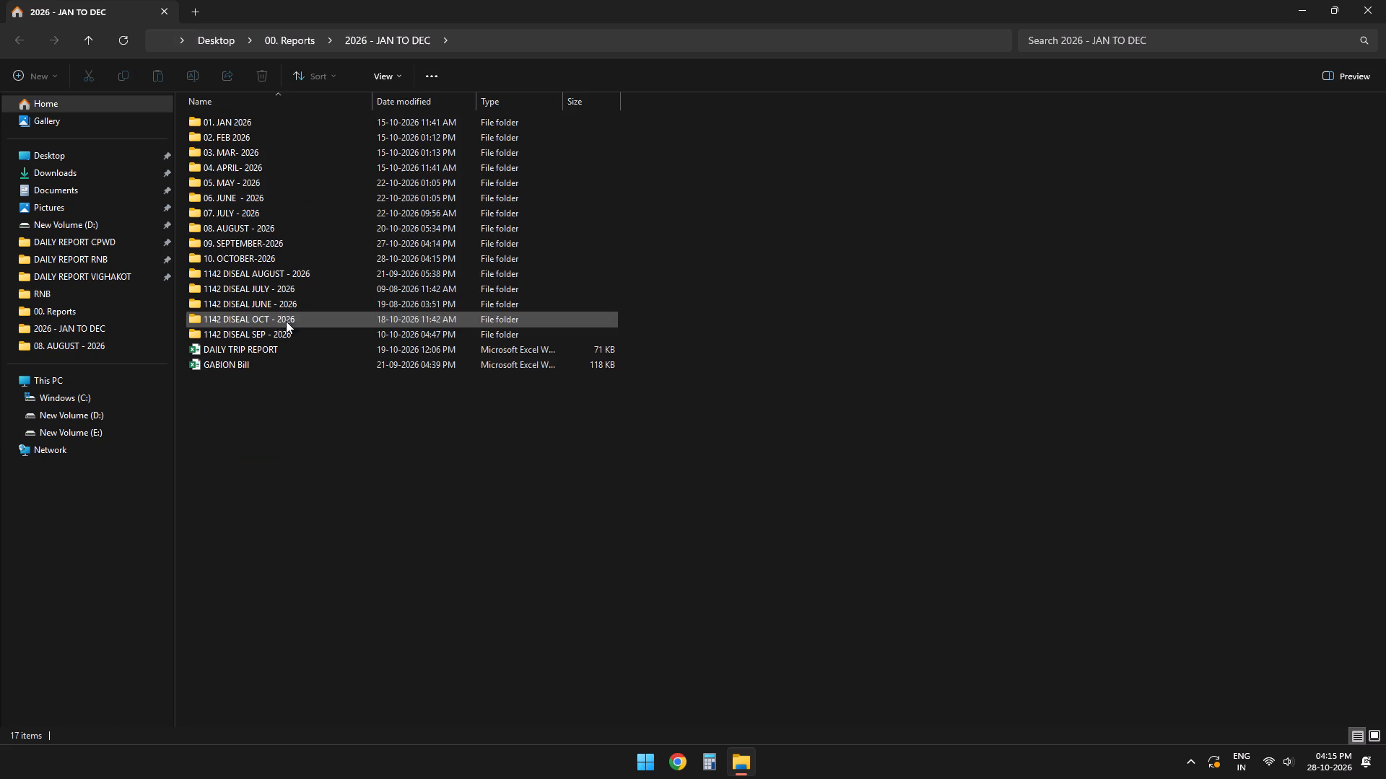
{"action": "left_click", "coordinate": [143, 329]}
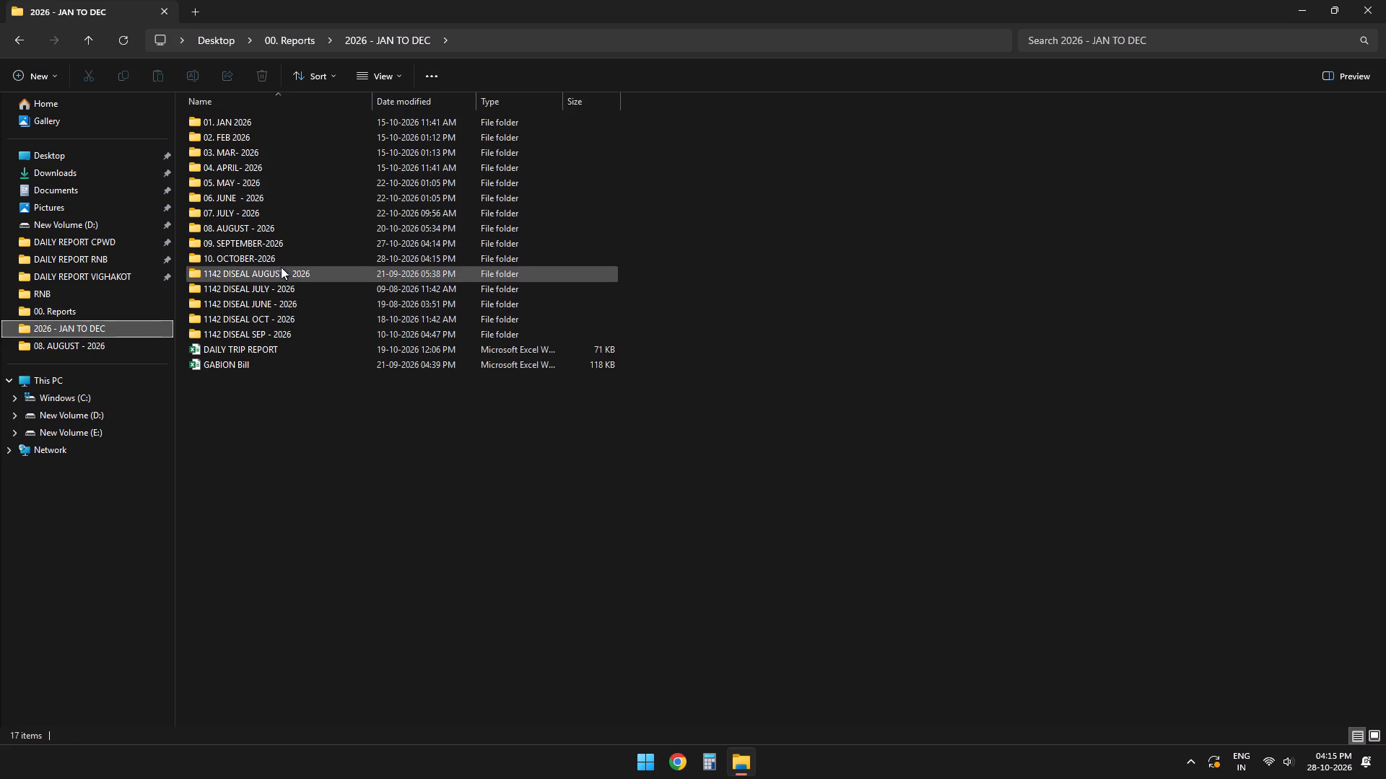
{"action": "double_click", "coordinate": [298, 258]}
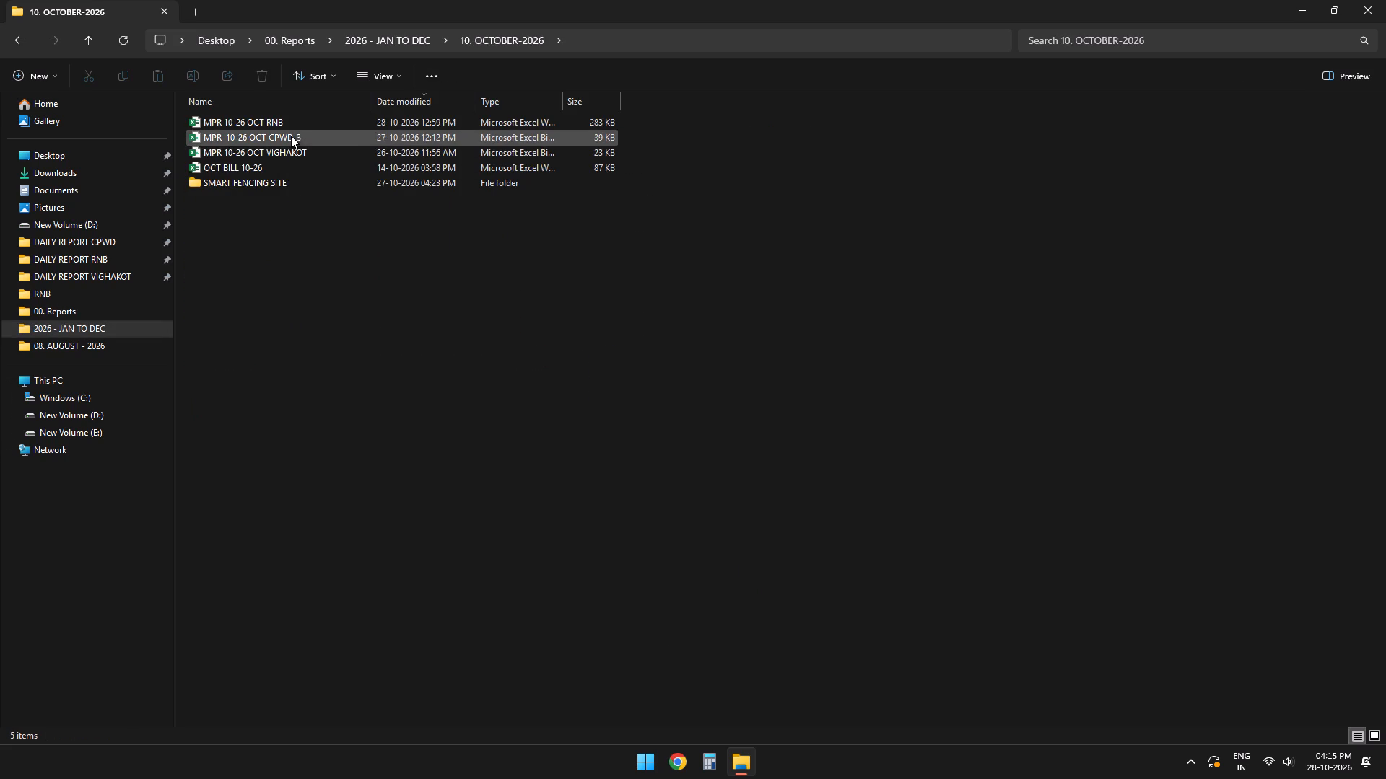
{"action": "left_click", "coordinate": [291, 136]}
{"action": "double_click", "coordinate": [291, 136]}
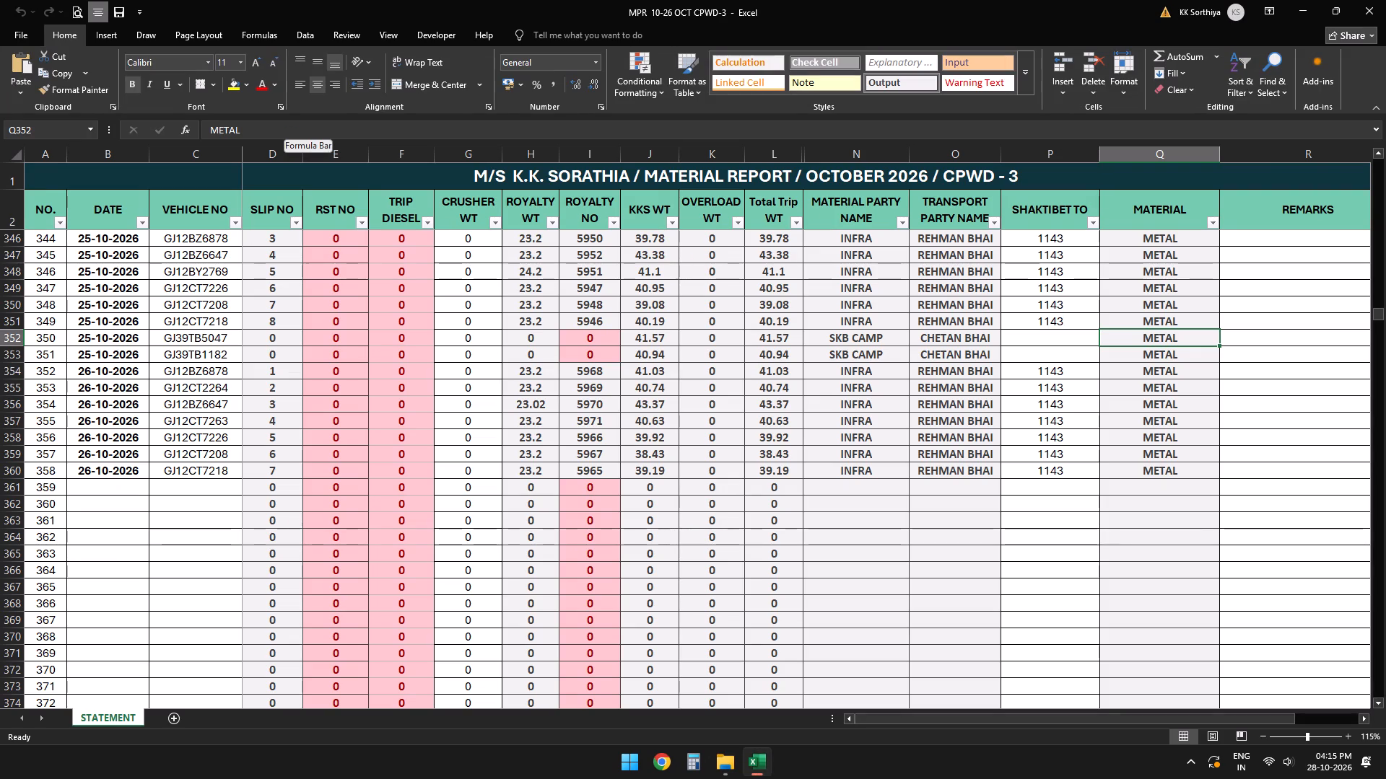
{"action": "middle_click", "coordinate": [313, 356]}
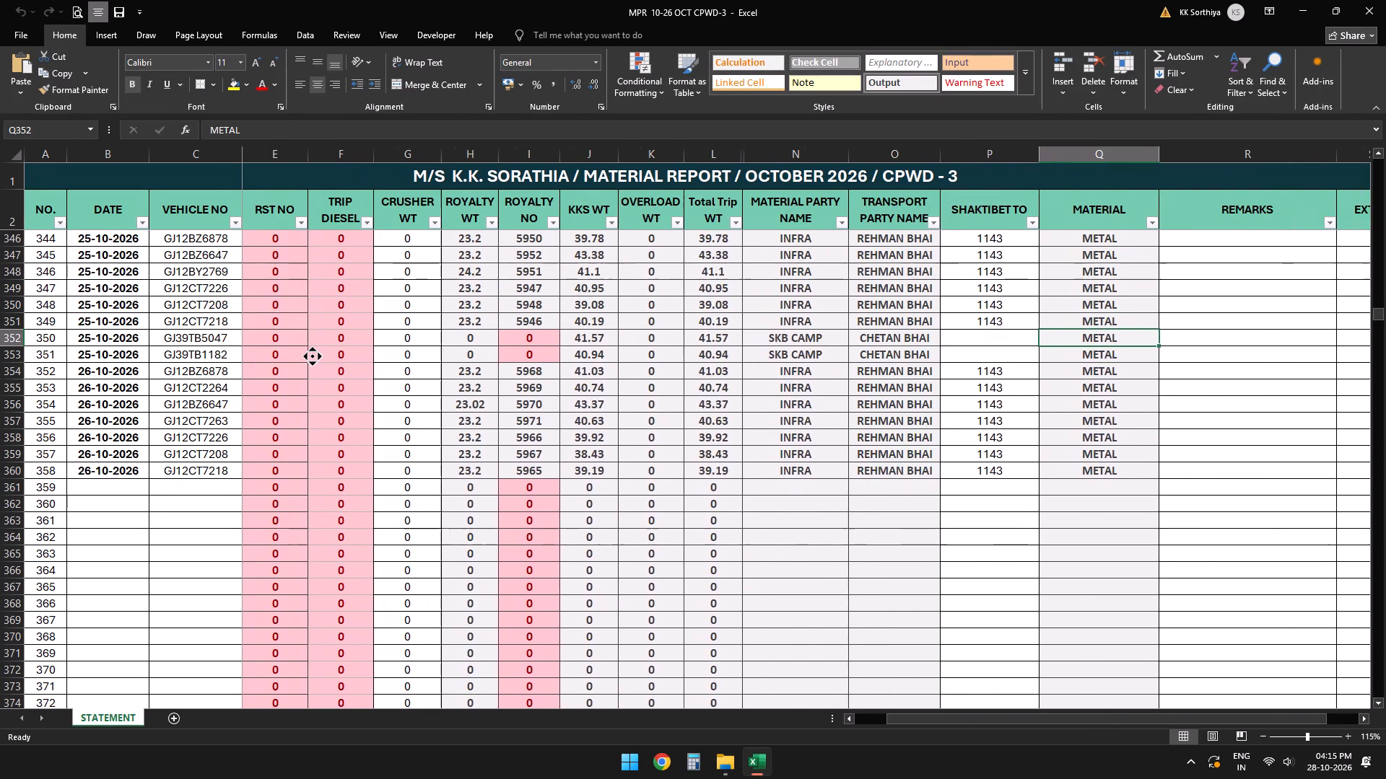
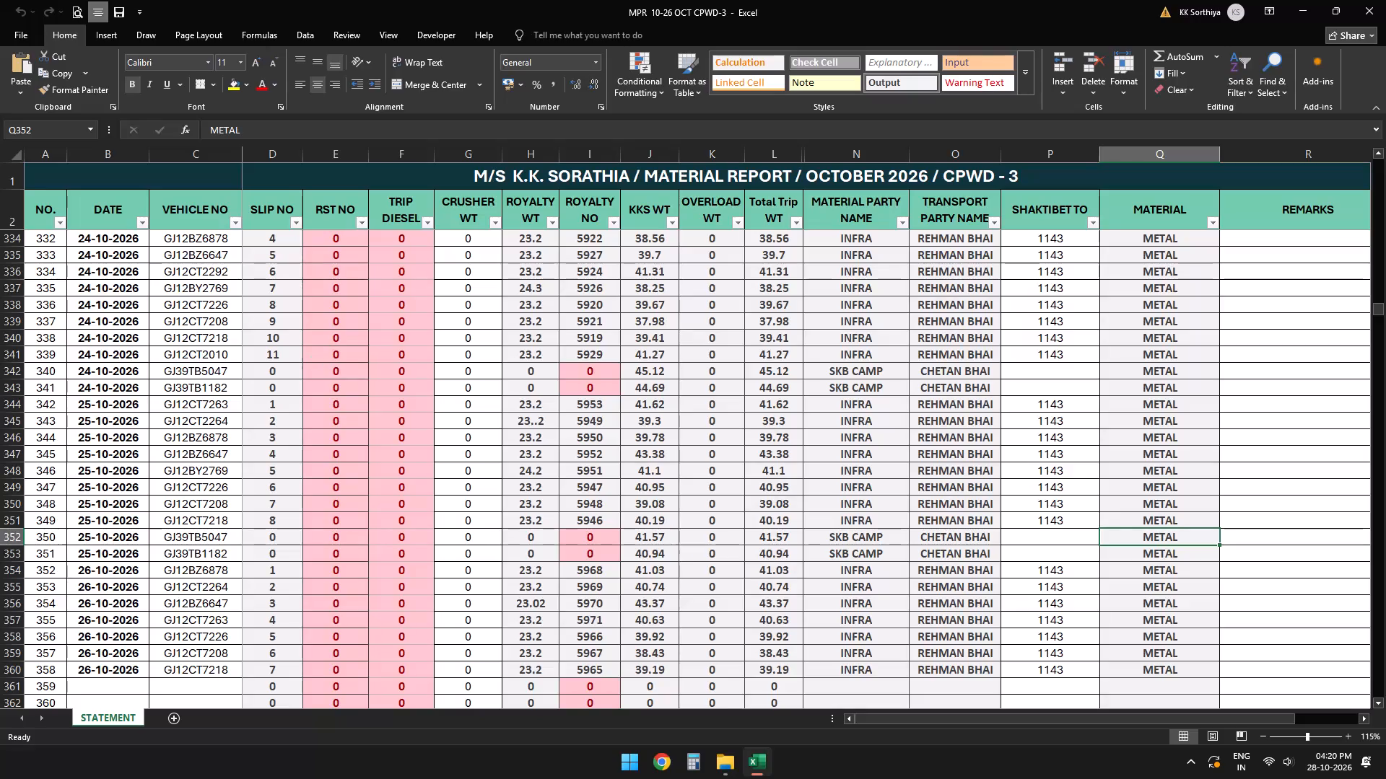
Enter the date 27-10-2026 in row 361, the first empty row below the 26-10-2026 records.
{"action": "scroll", "coordinate": [39, 389], "scroll_direction": "down", "scroll_amount": 6}
{"action": "scroll", "coordinate": [39, 394], "scroll_direction": "up", "scroll_amount": 3}
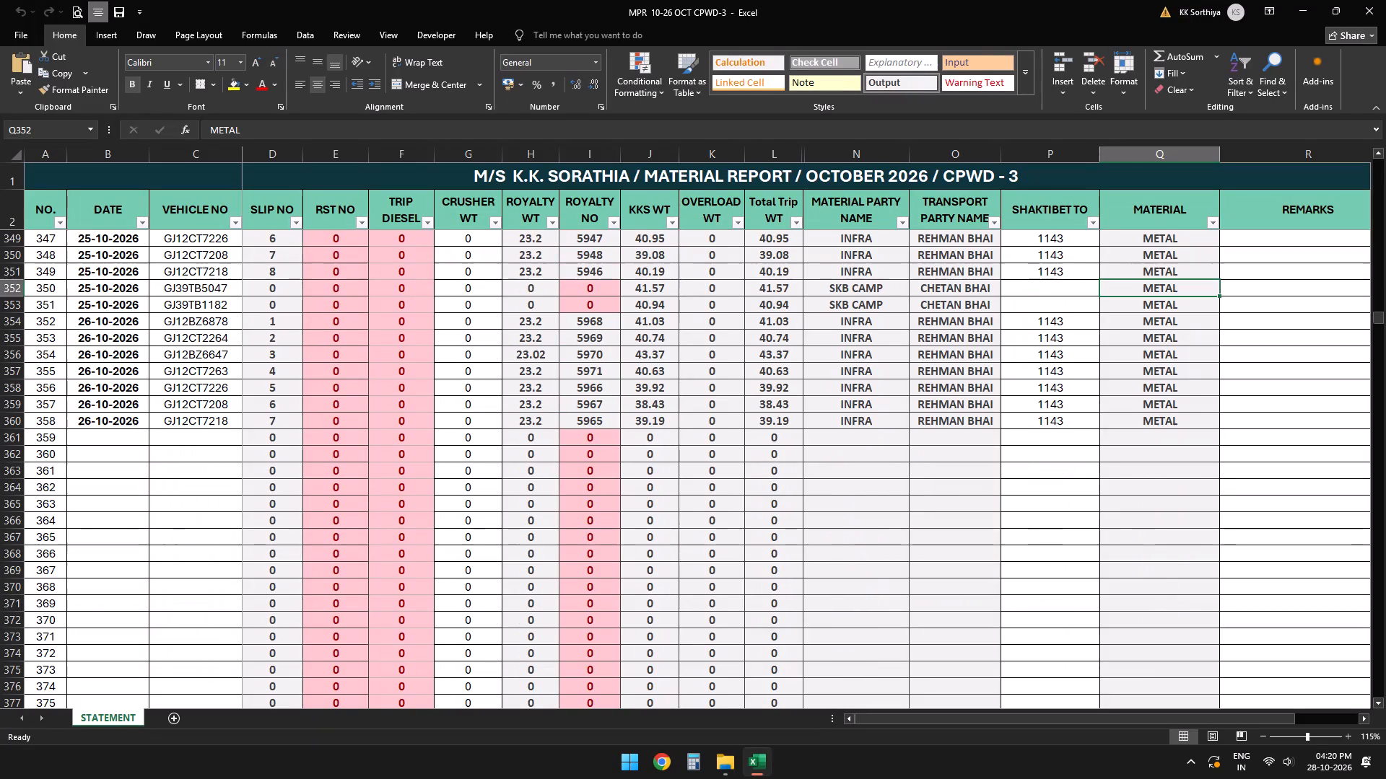
{"action": "left_click", "coordinate": [126, 439]}
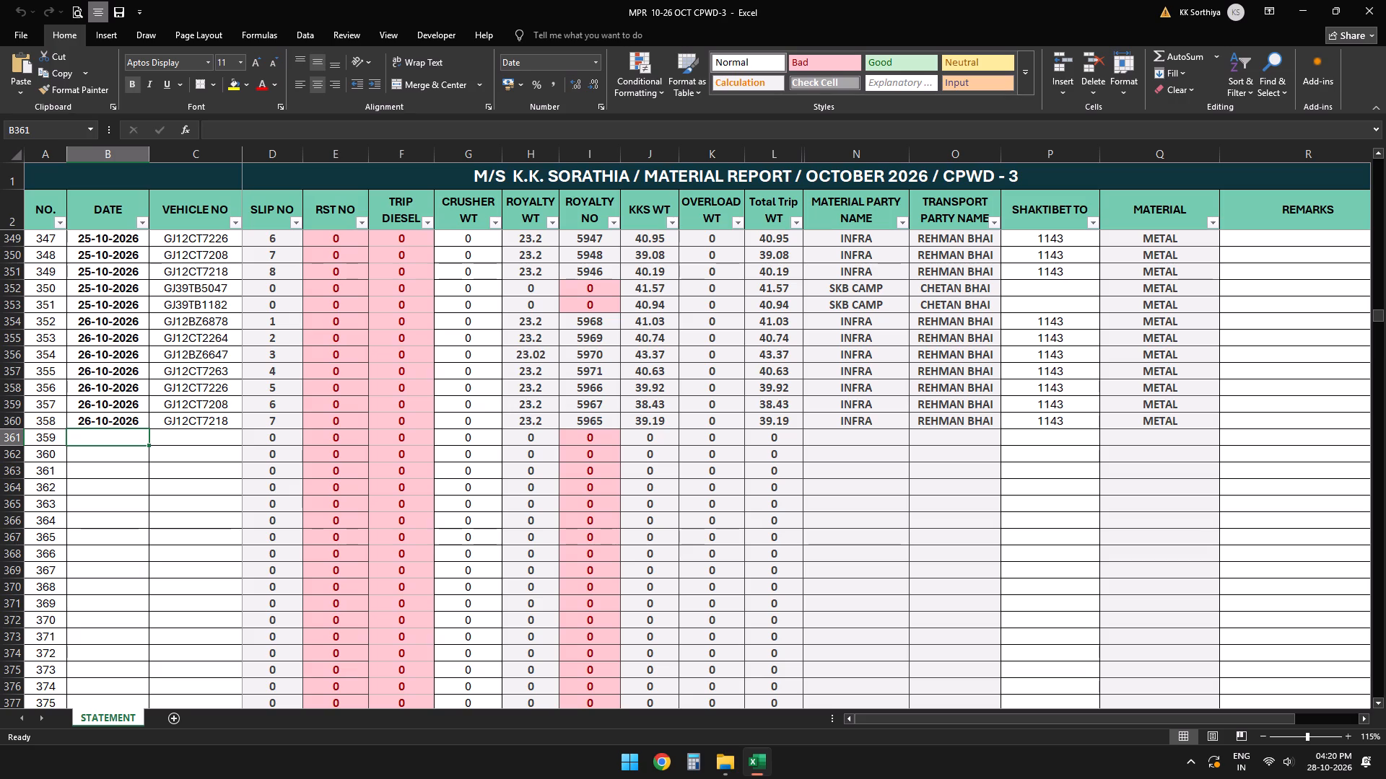
{"action": "type", "text": "27"}
{"action": "key", "text": "minus"}
{"action": "type", "text": "10"}
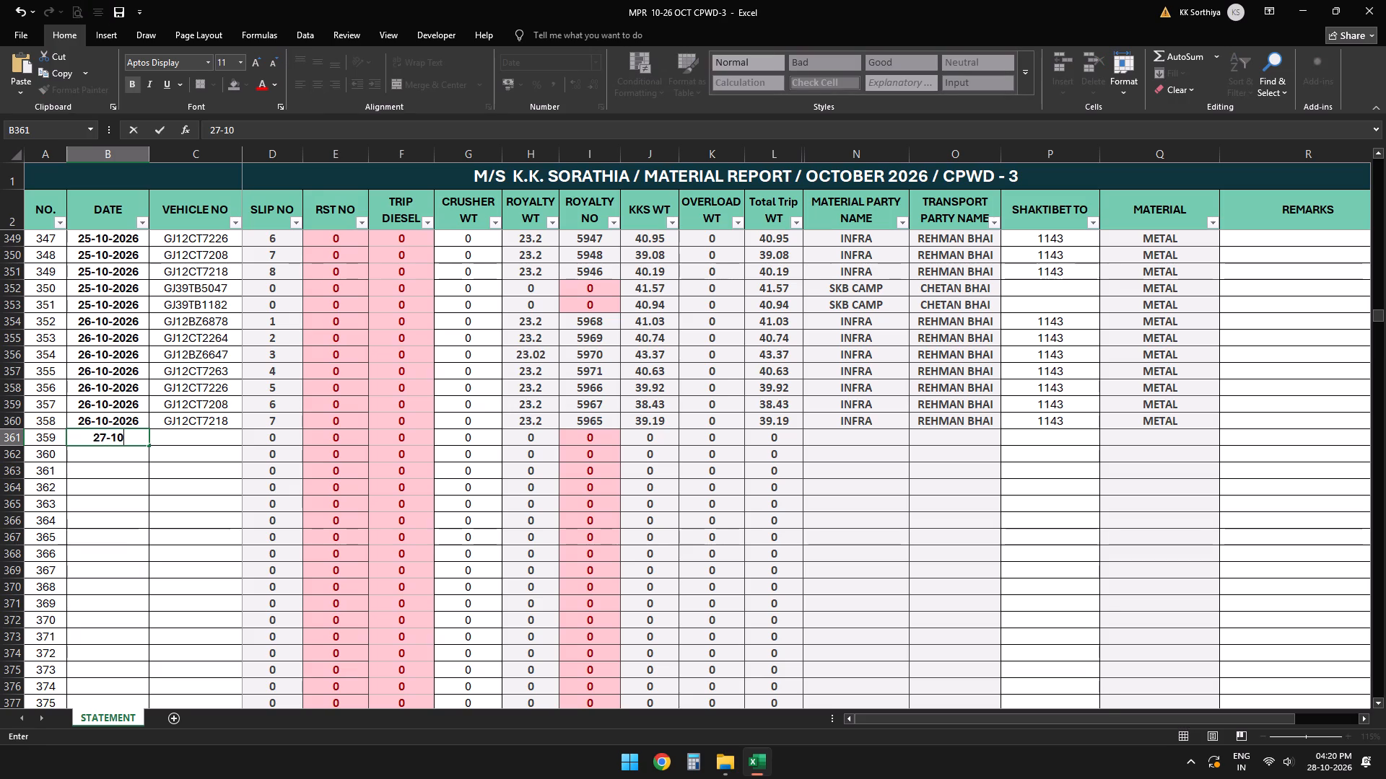
{"action": "key", "text": "Down"}
{"action": "key", "text": "Up"}
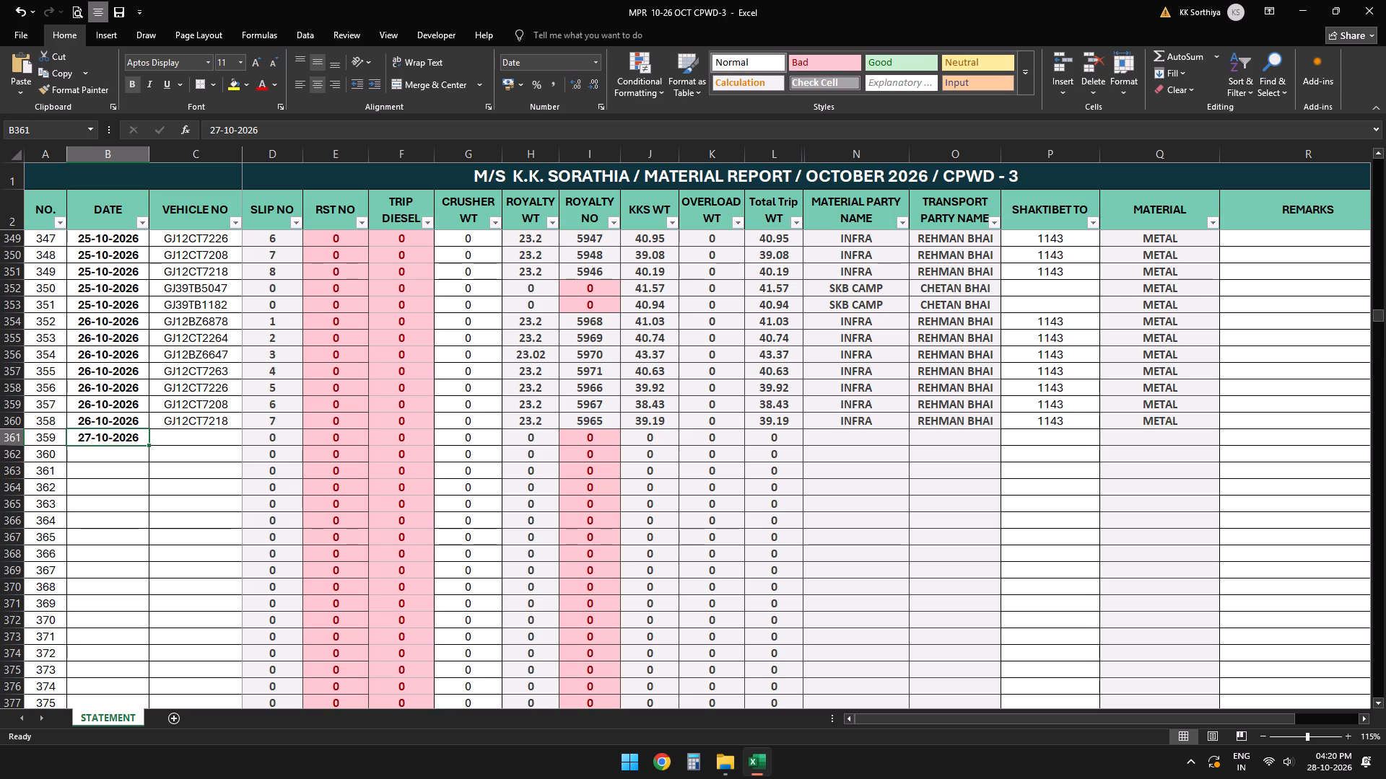
Copy the 27-10-2026 date down the DATE column through row 372.
{"action": "key", "text": "ctrl+c"}
{"action": "key", "text": "shift+Down"}
{"action": "key", "text": "shift+Down"}
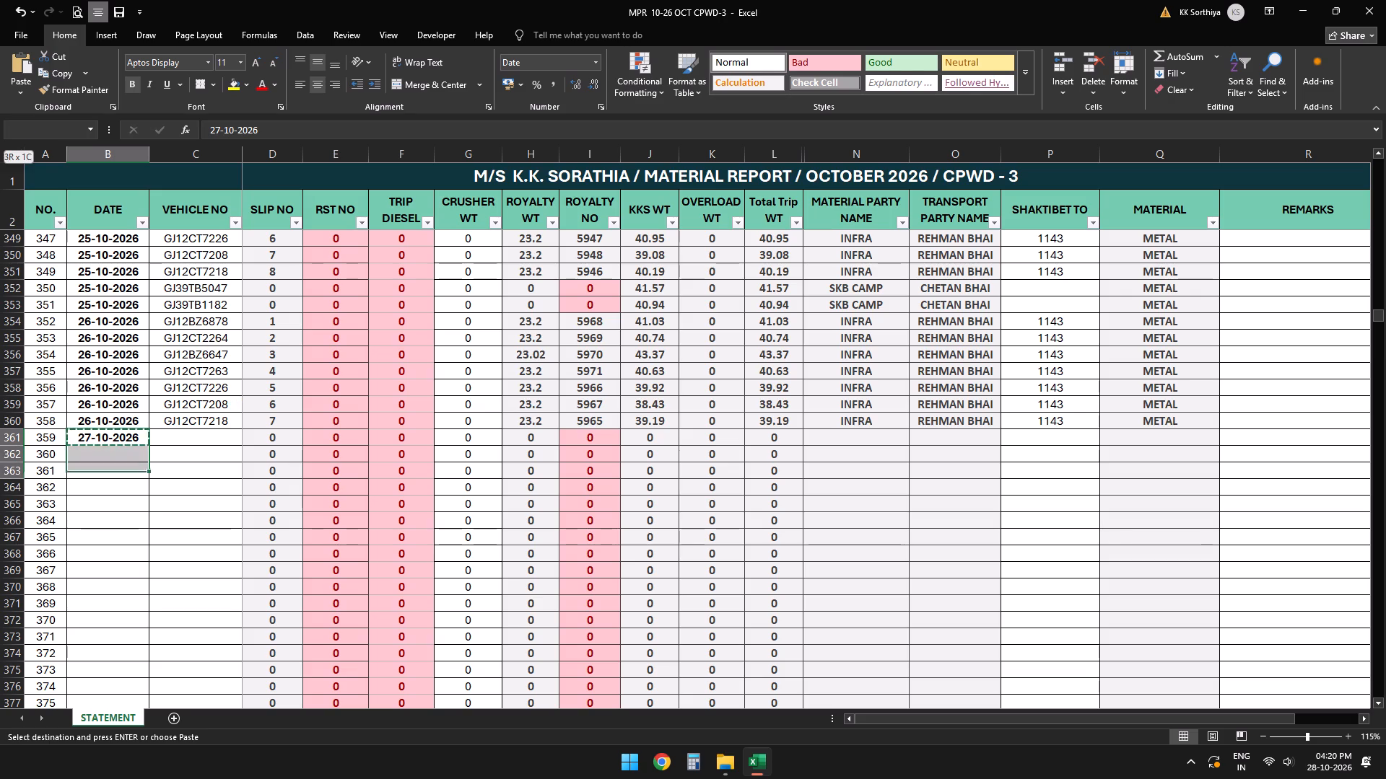
{"action": "key", "text": "shift+Down"}
{"action": "key", "text": "shift+Down"}
{"action": "key", "text": "shift+Down"}
{"action": "key", "text": "shift+Down"}
{"action": "key", "text": "shift+Down"}
{"action": "key", "text": "shift+Down"}
{"action": "key", "text": "shift+Down"}
{"action": "key", "text": "shift+Down"}
{"action": "key", "text": "shift+Down"}
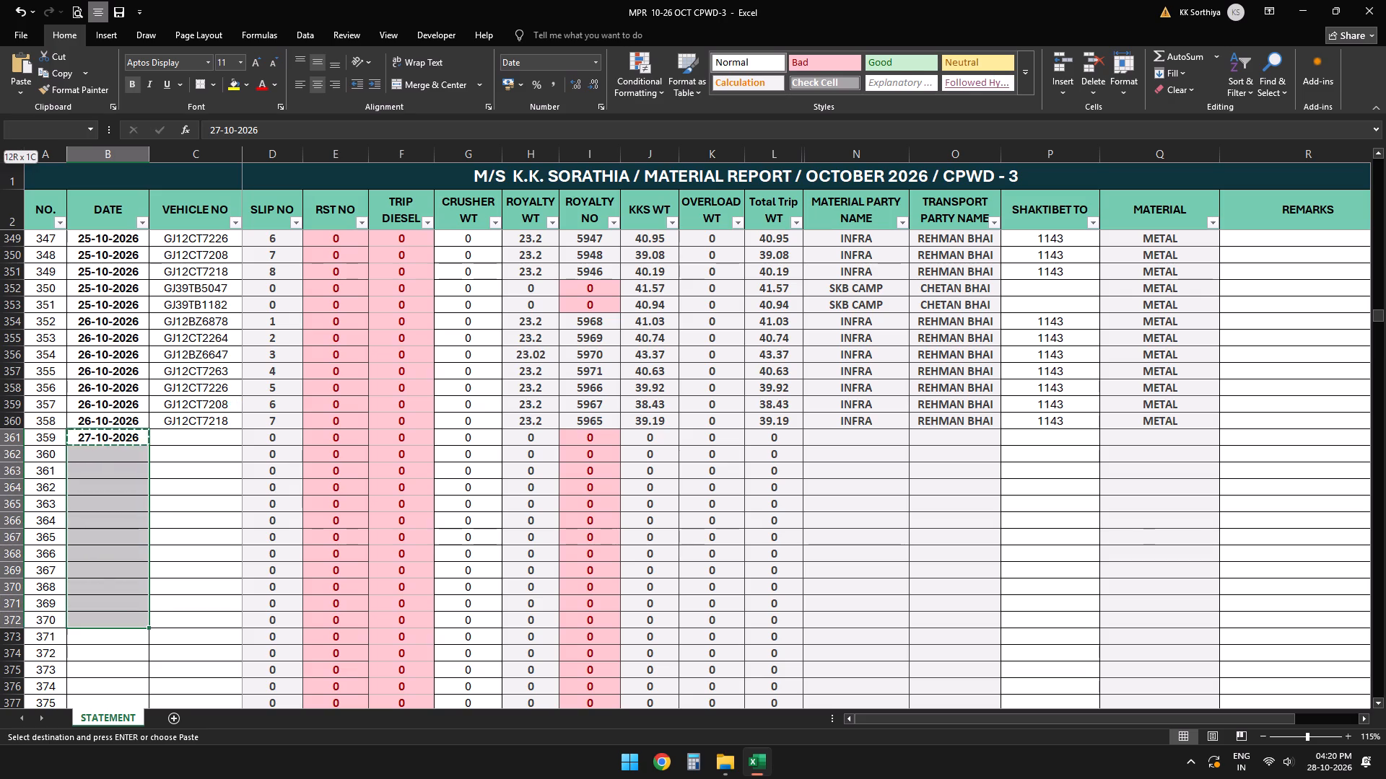
{"action": "key", "text": "Return"}
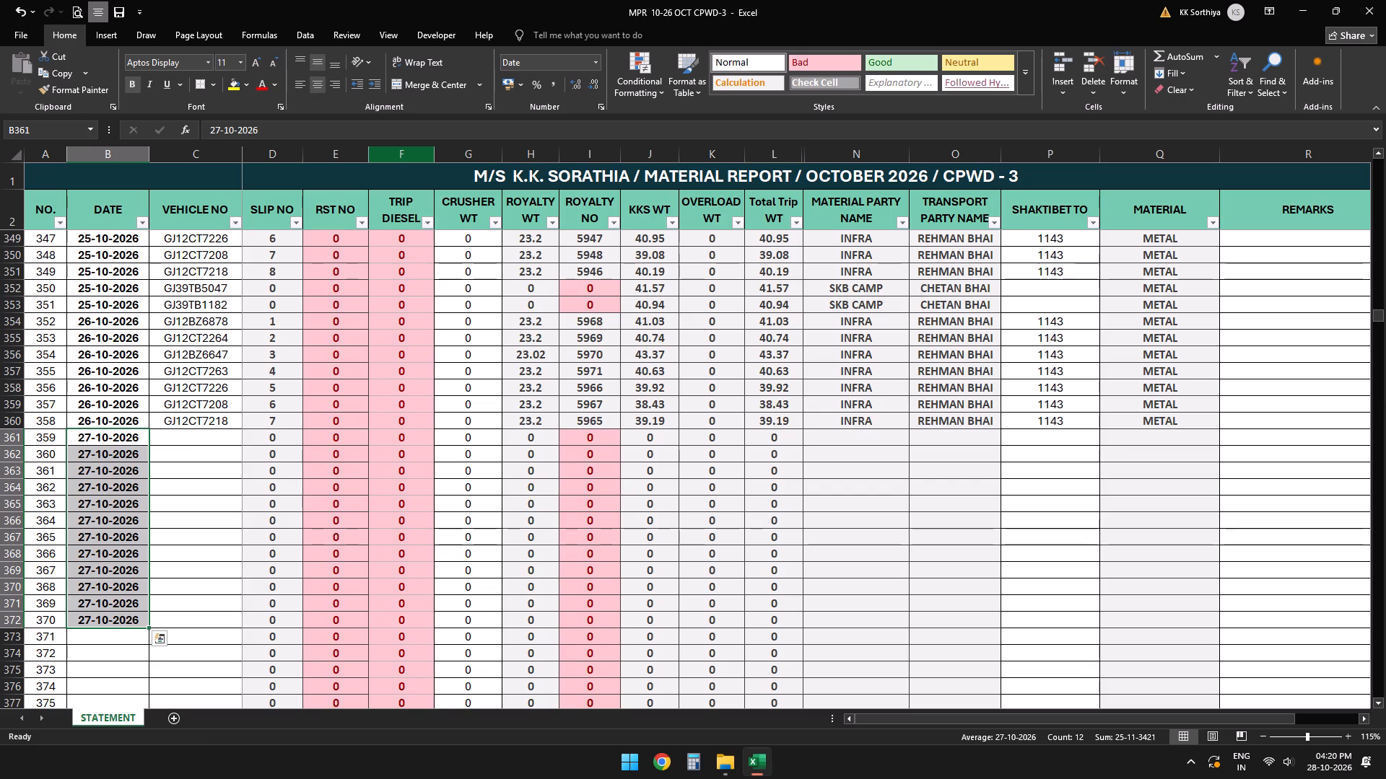
Number the SLIP NO cells of rows 361 to 372 as a series from 1 to 12.
{"action": "left_click", "coordinate": [258, 436]}
{"action": "key", "text": "1"}
{"action": "key", "text": "Down"}
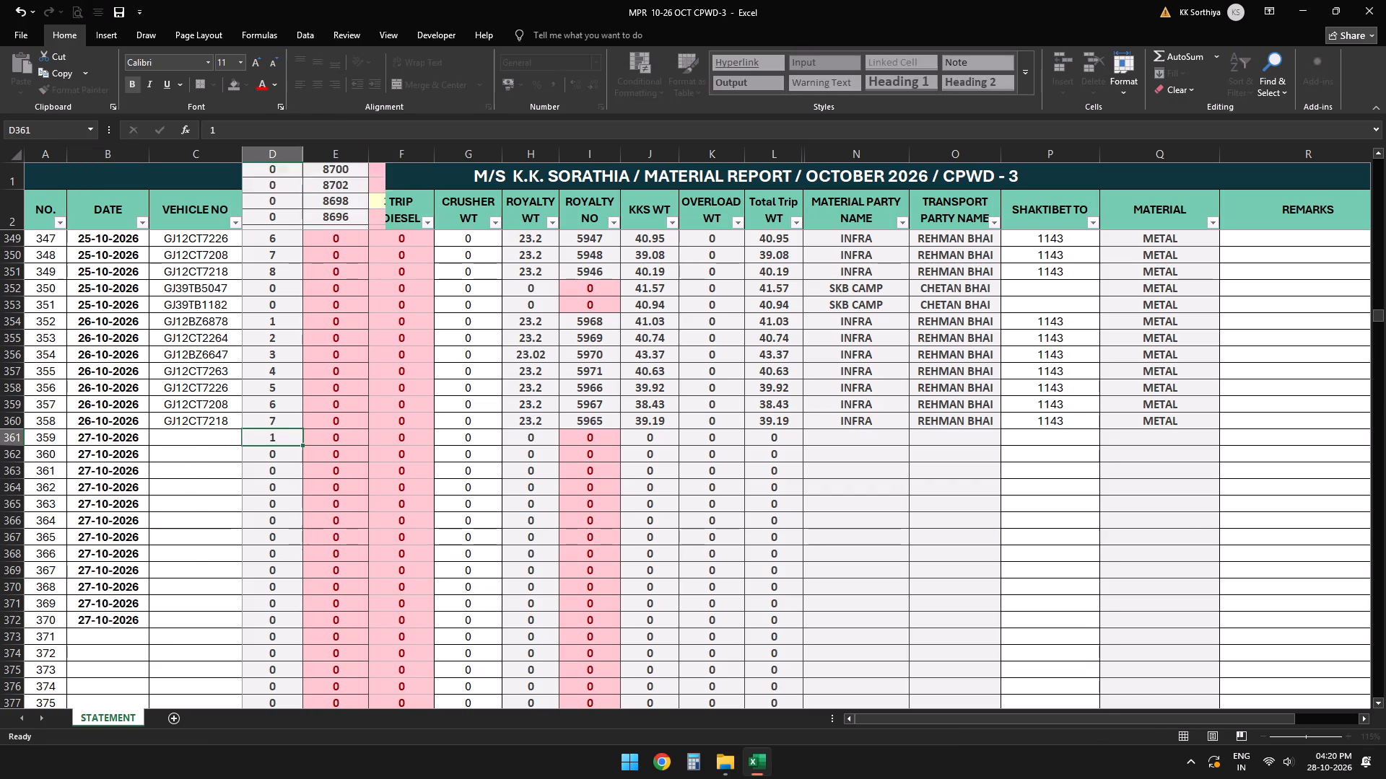
{"action": "key", "text": "Up"}
{"action": "left_click_drag", "start_coordinate": [302, 446], "coordinate": [298, 477]}
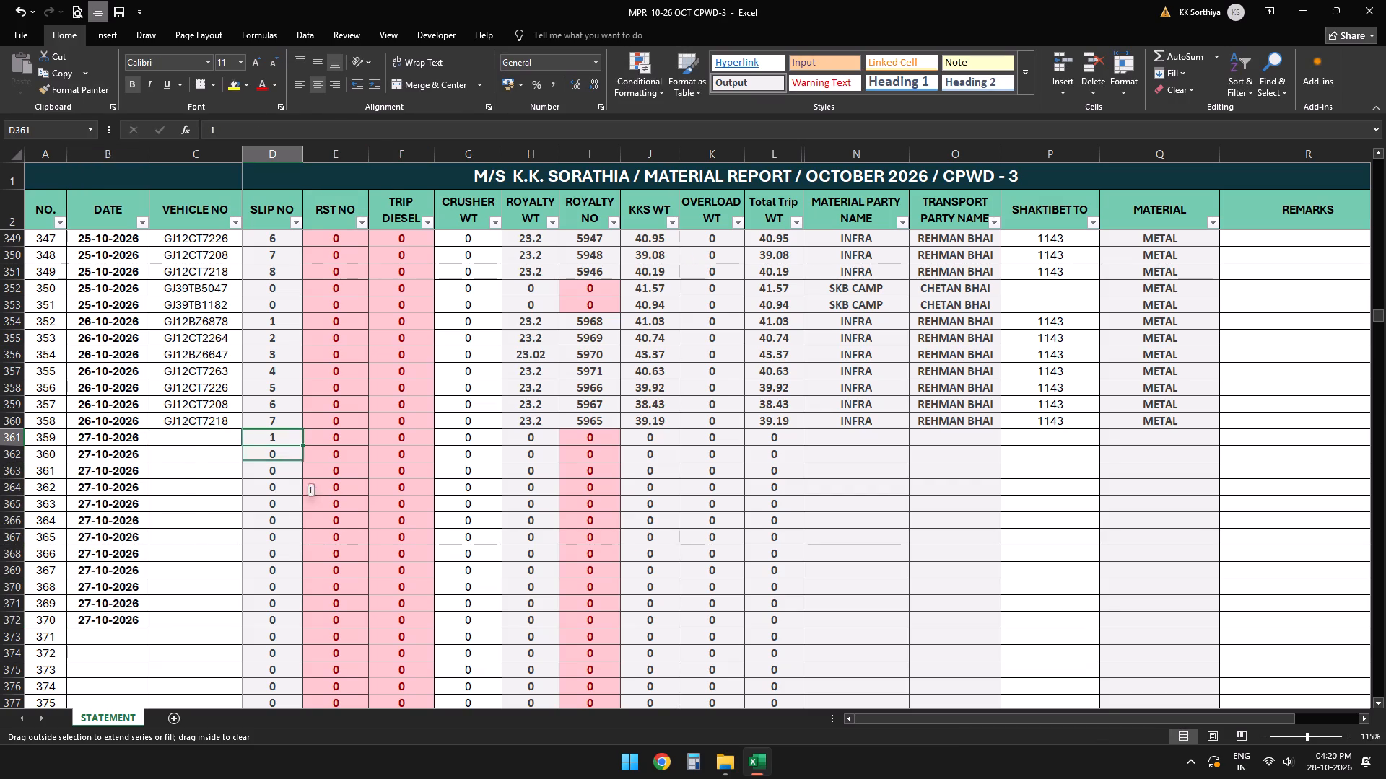
{"action": "left_click_drag", "start_coordinate": [298, 477], "coordinate": [310, 623]}
{"action": "left_click", "coordinate": [316, 636]}
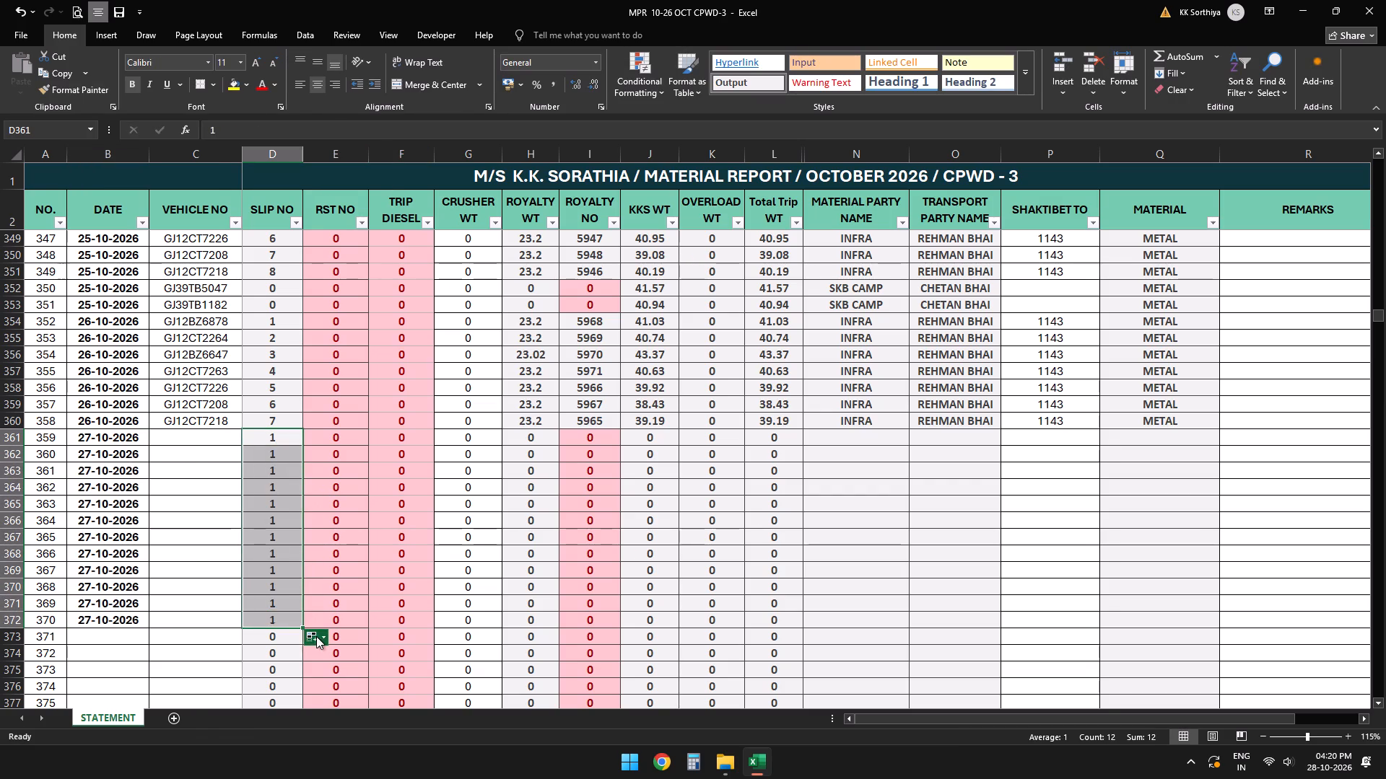
{"action": "left_click", "coordinate": [308, 667]}
{"action": "left_click", "coordinate": [228, 438]}
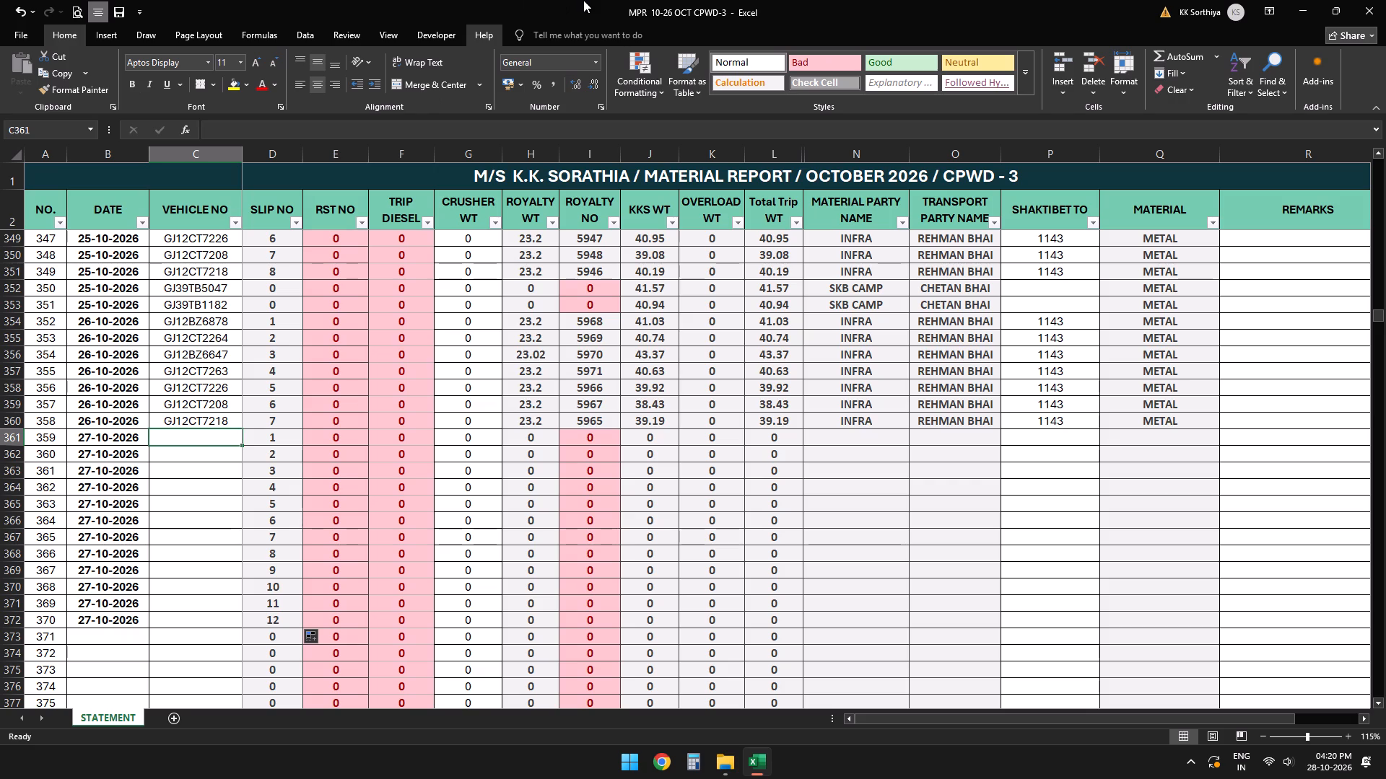
{"action": "key", "text": "f"}
{"action": "key", "text": "BackSpace"}
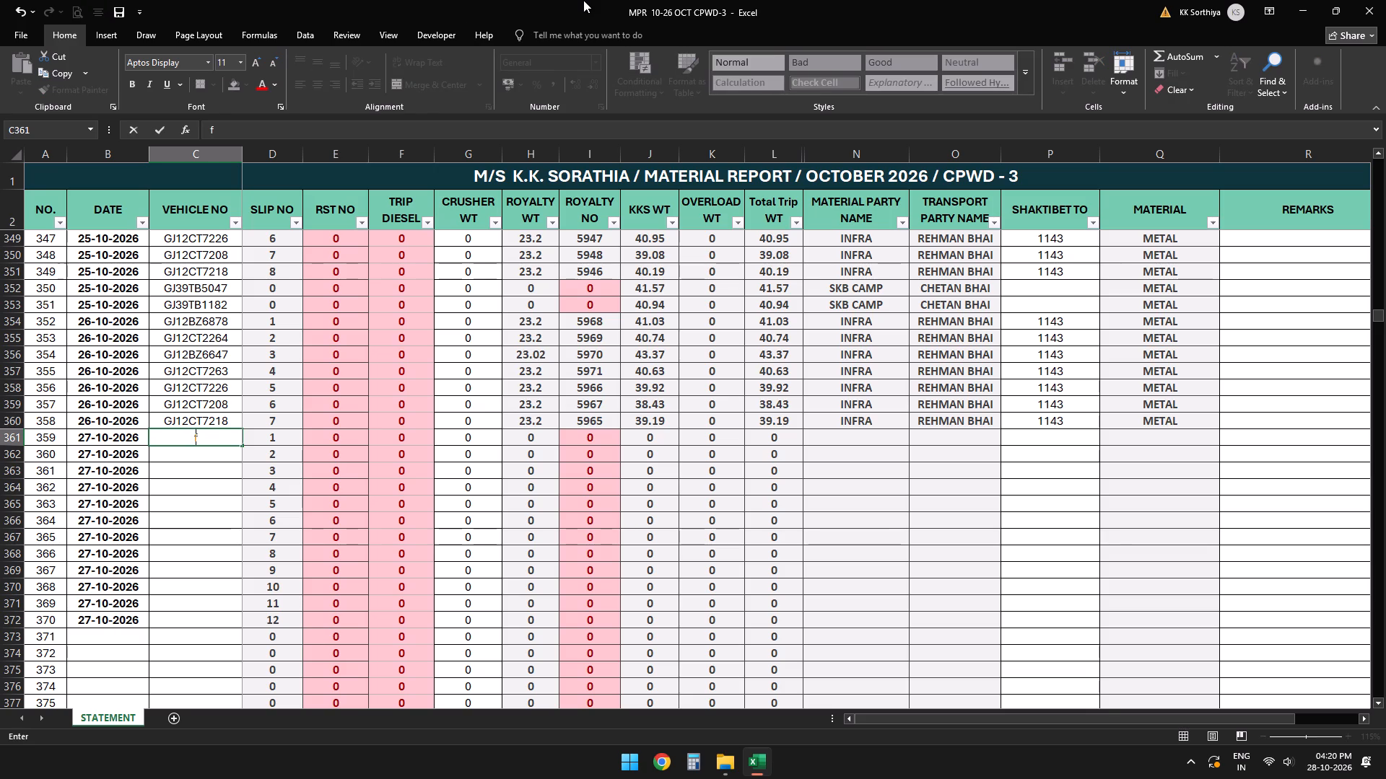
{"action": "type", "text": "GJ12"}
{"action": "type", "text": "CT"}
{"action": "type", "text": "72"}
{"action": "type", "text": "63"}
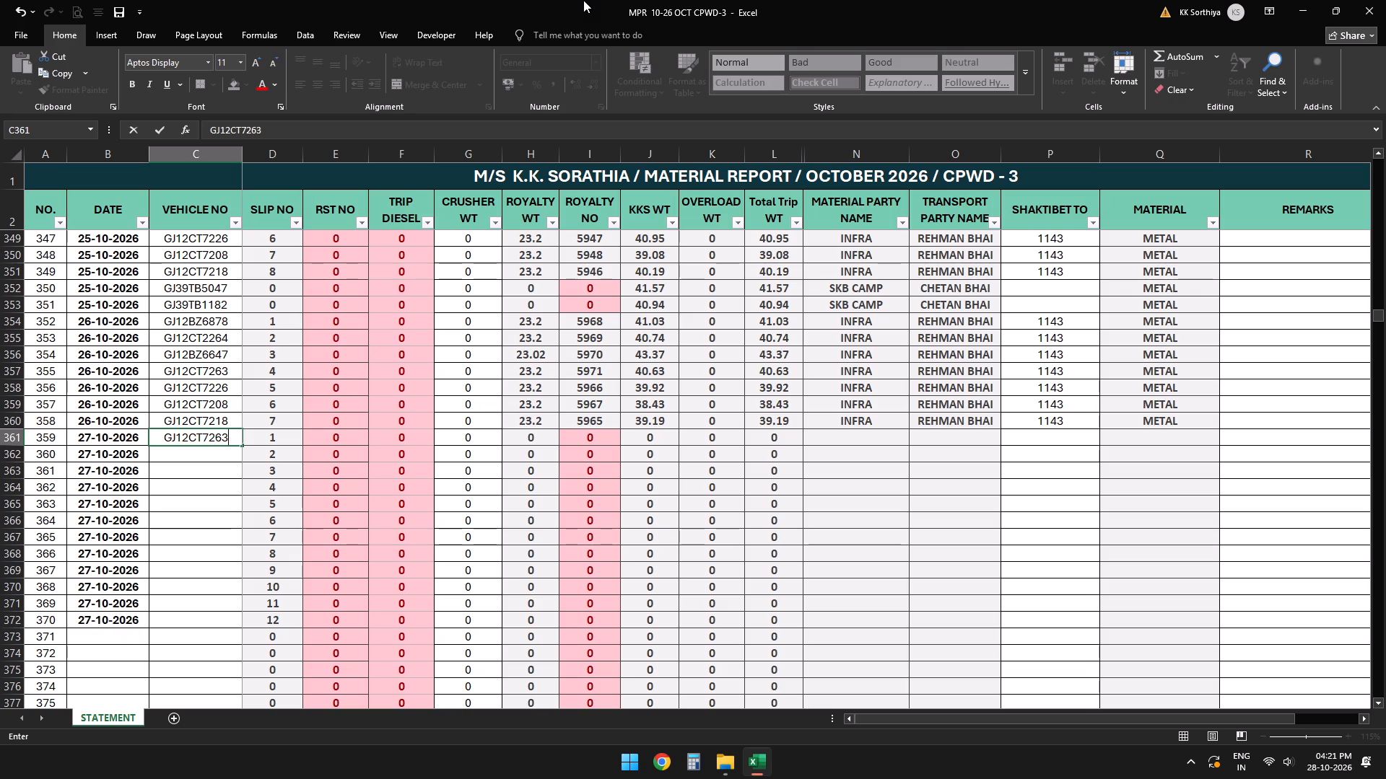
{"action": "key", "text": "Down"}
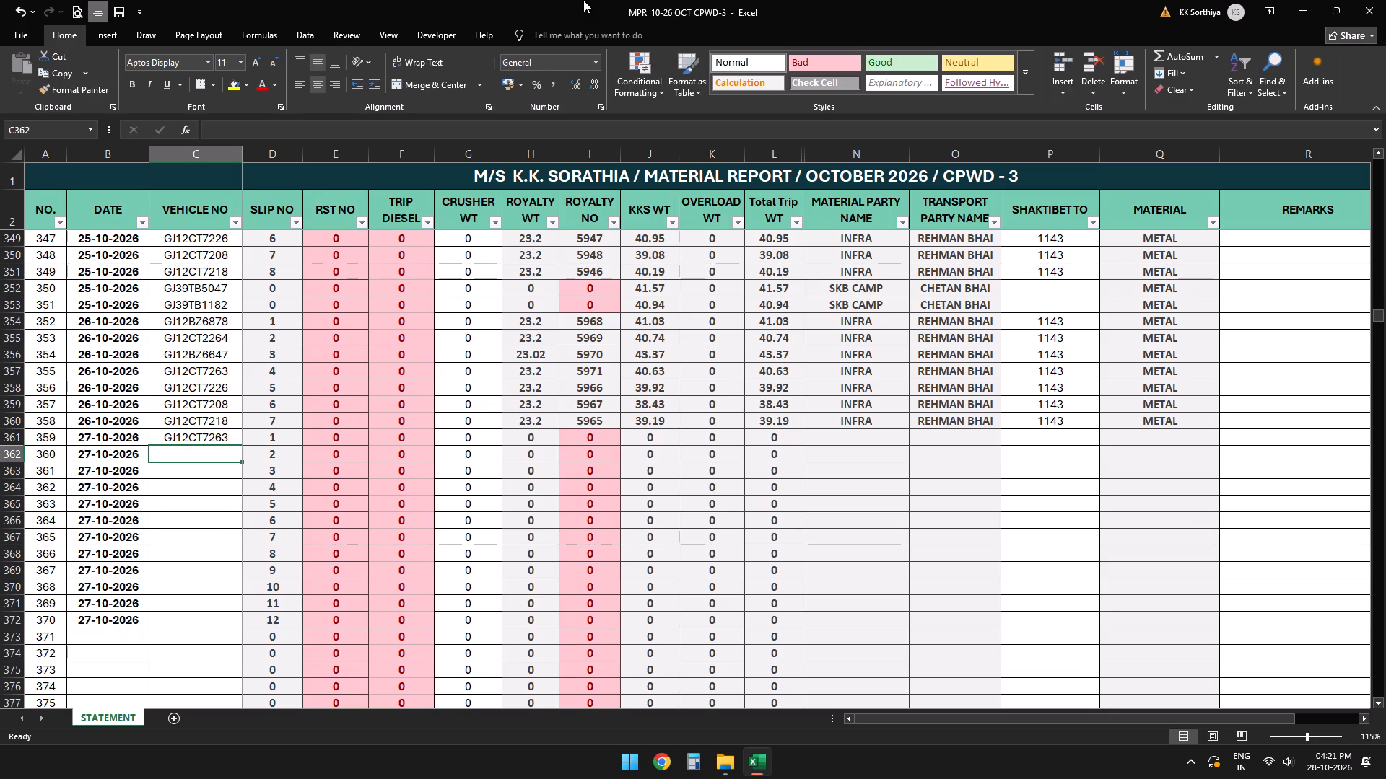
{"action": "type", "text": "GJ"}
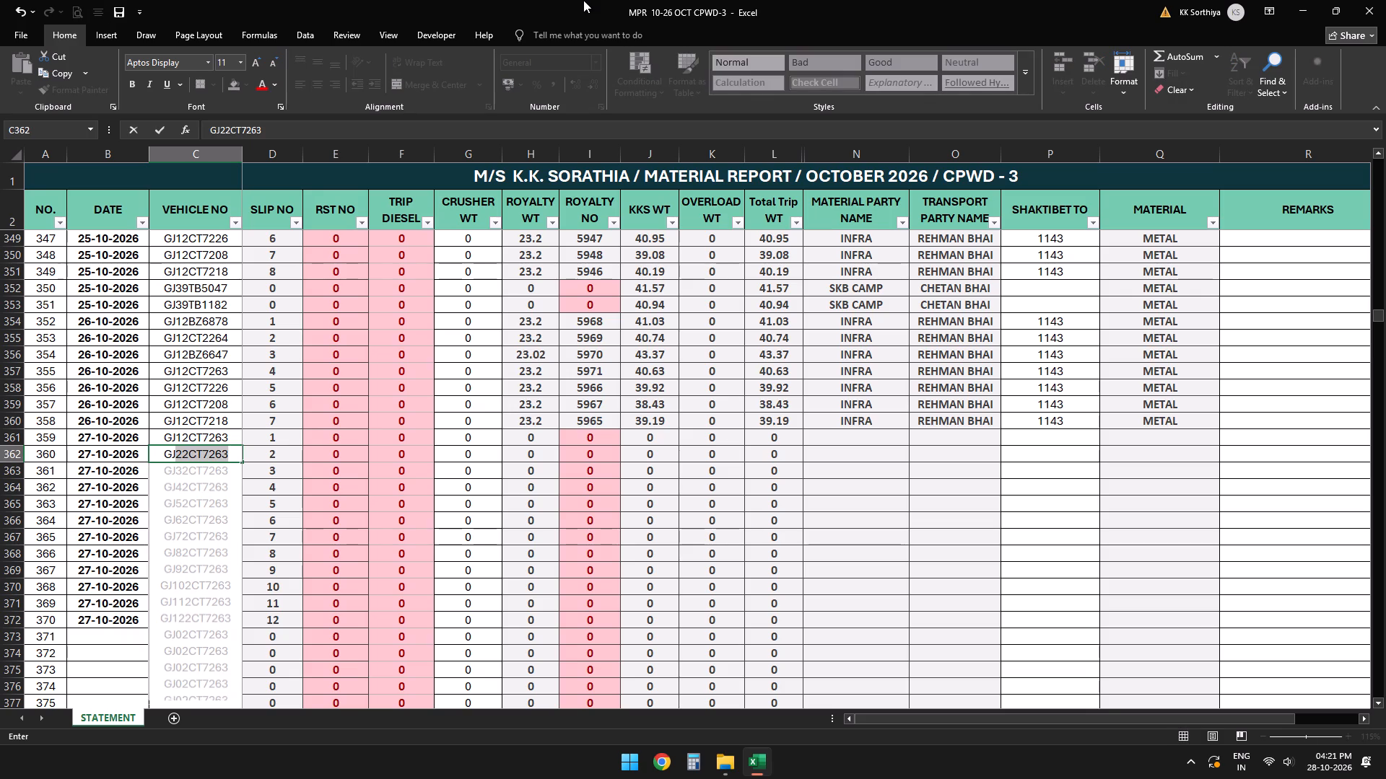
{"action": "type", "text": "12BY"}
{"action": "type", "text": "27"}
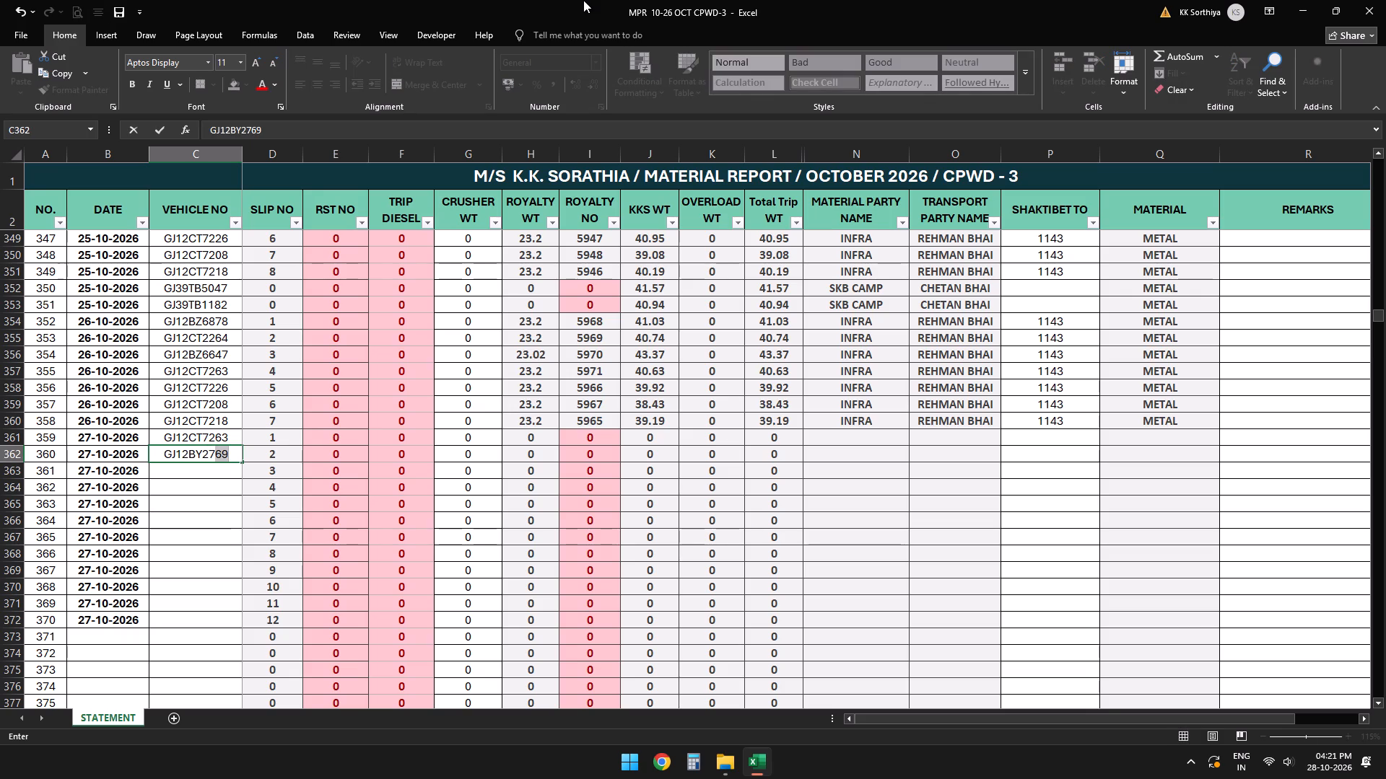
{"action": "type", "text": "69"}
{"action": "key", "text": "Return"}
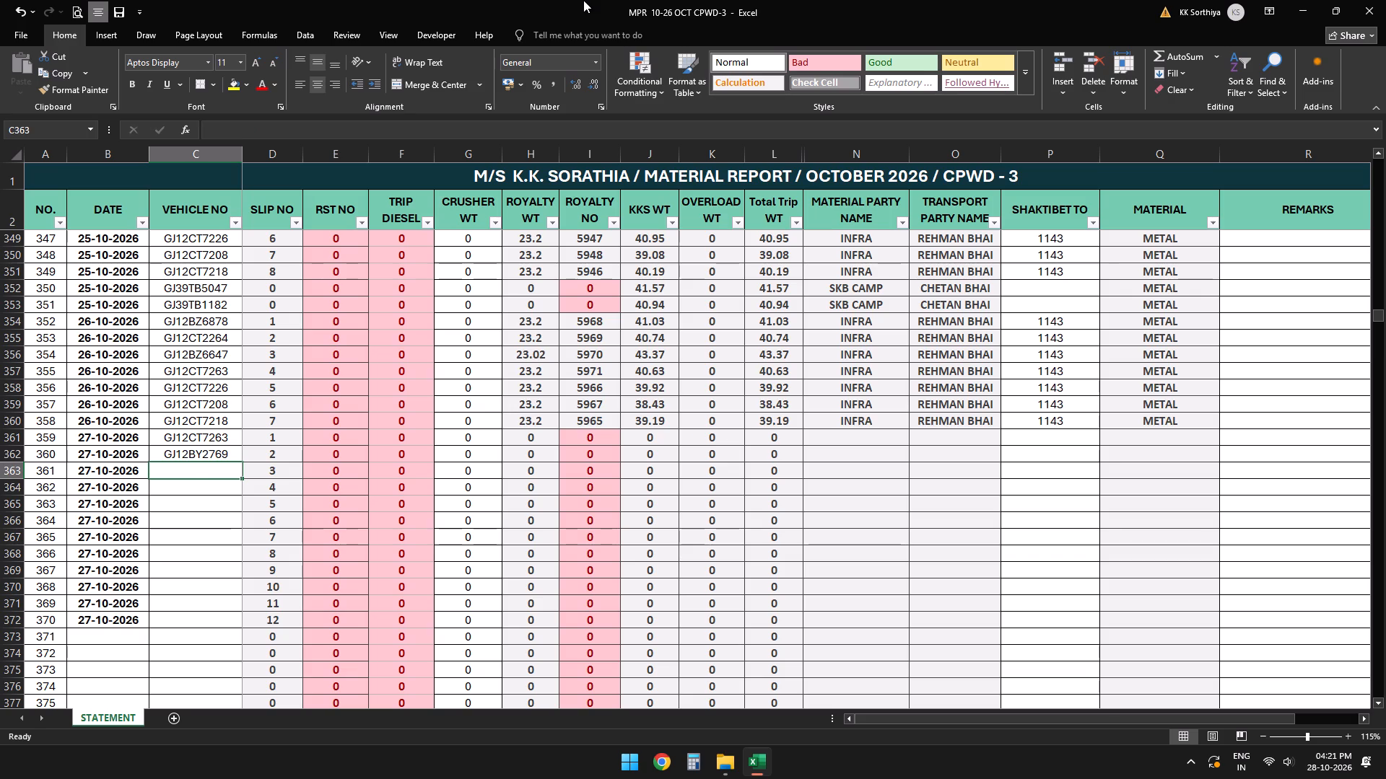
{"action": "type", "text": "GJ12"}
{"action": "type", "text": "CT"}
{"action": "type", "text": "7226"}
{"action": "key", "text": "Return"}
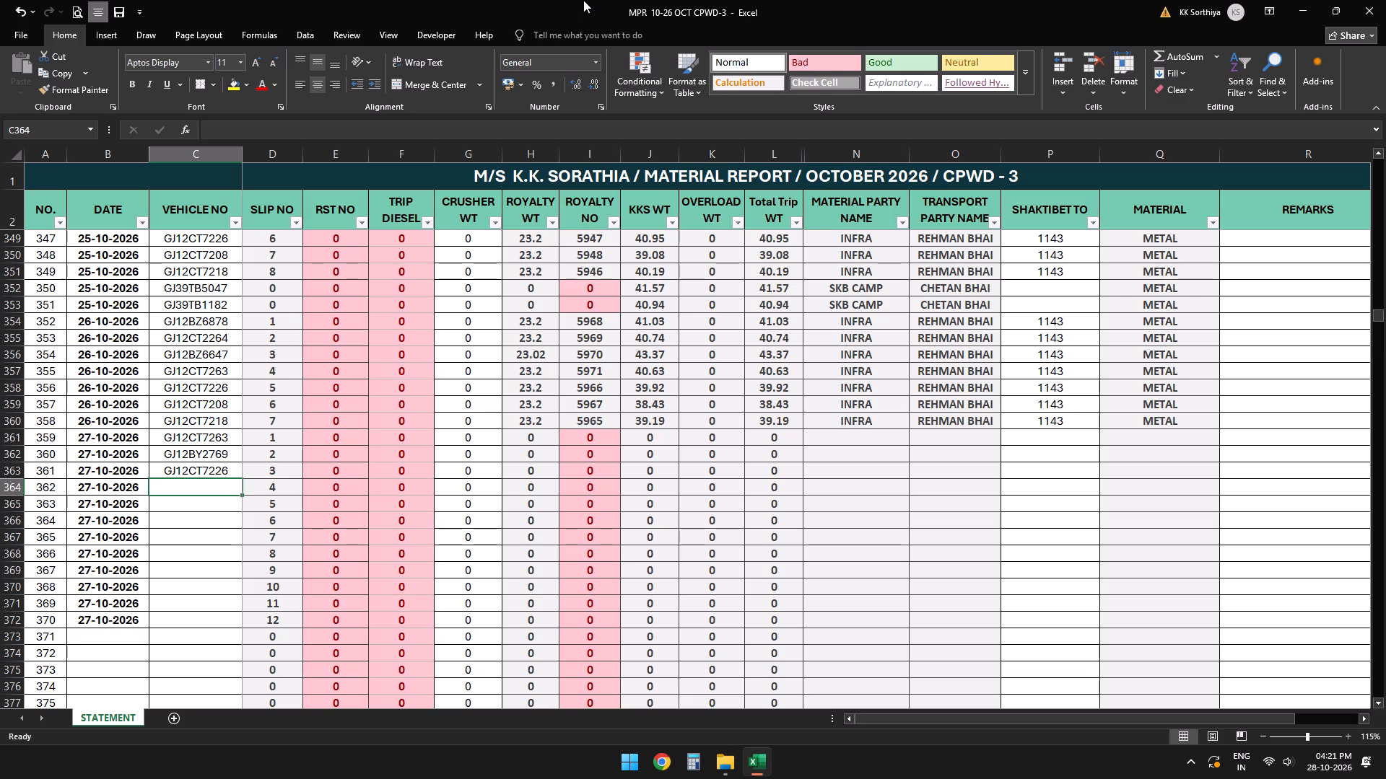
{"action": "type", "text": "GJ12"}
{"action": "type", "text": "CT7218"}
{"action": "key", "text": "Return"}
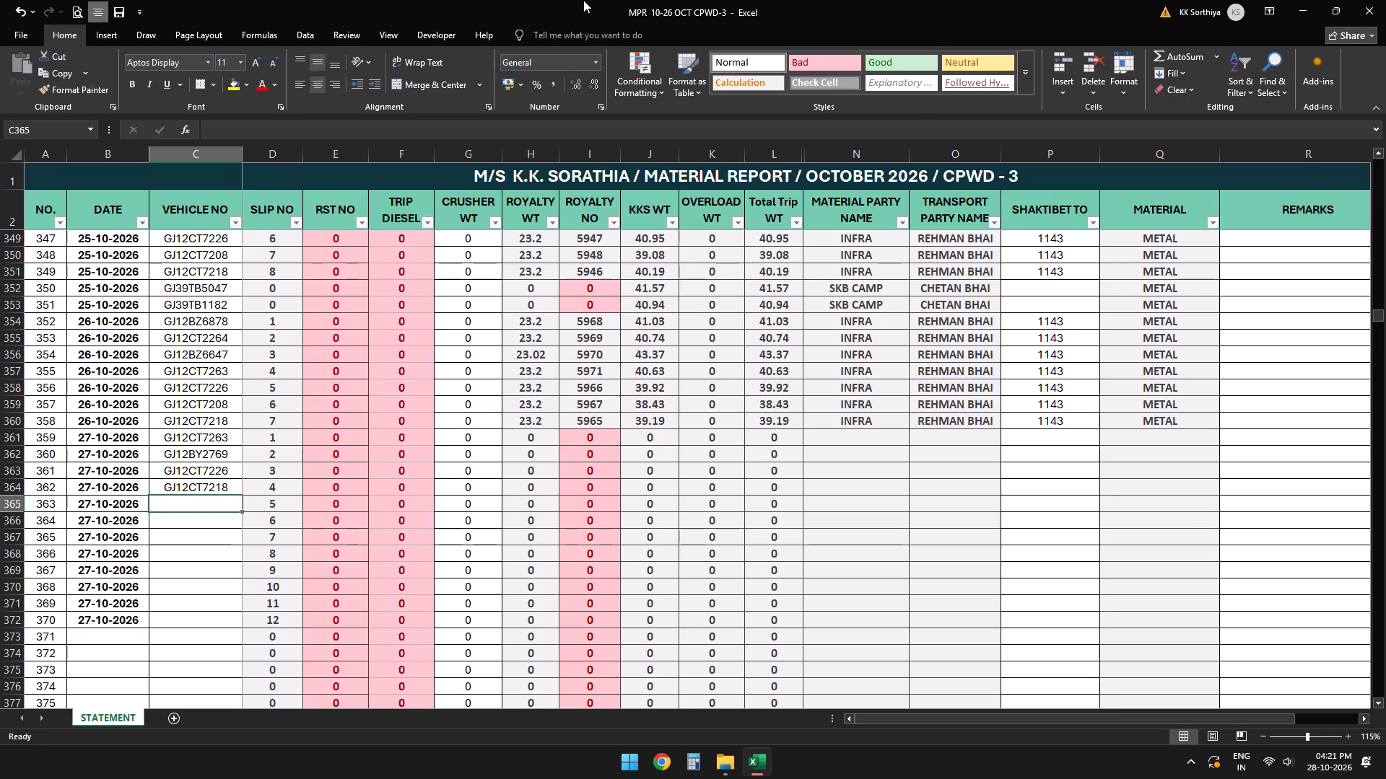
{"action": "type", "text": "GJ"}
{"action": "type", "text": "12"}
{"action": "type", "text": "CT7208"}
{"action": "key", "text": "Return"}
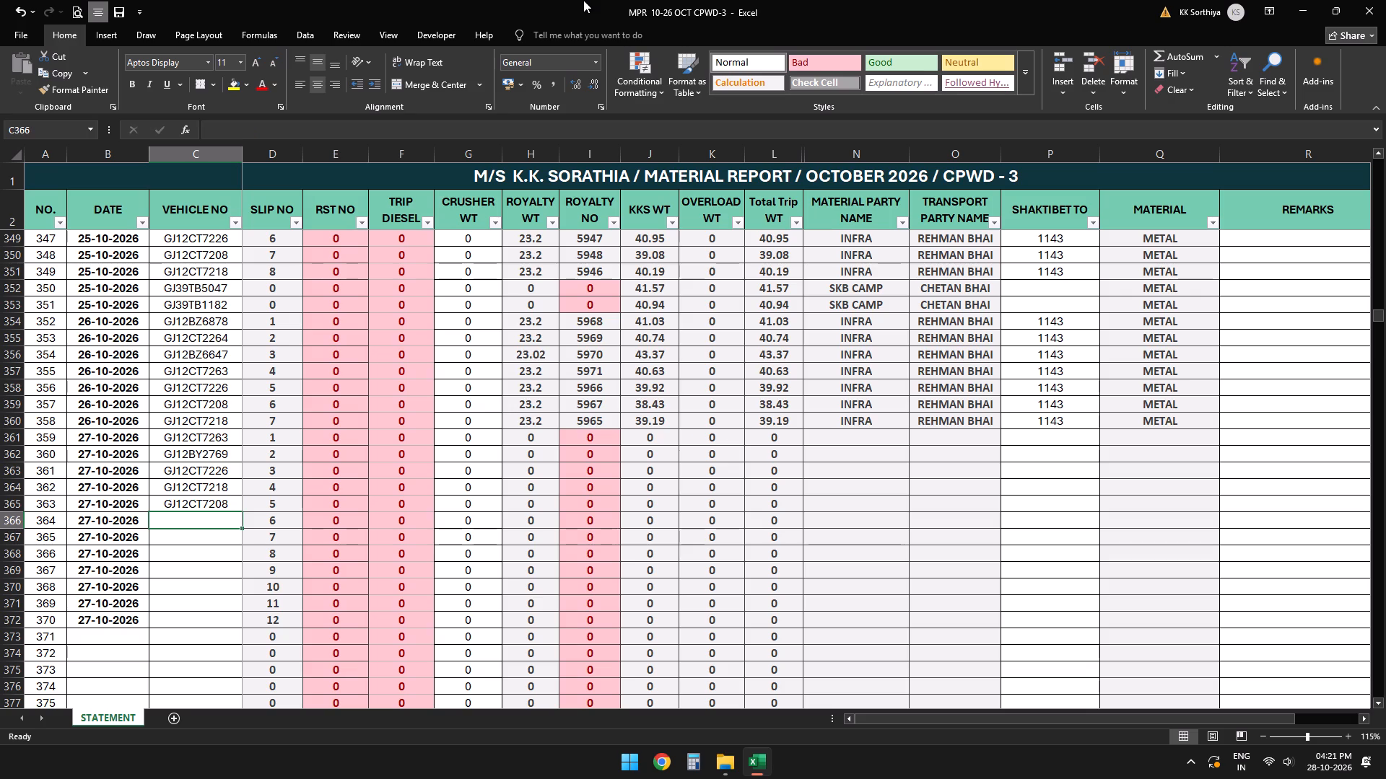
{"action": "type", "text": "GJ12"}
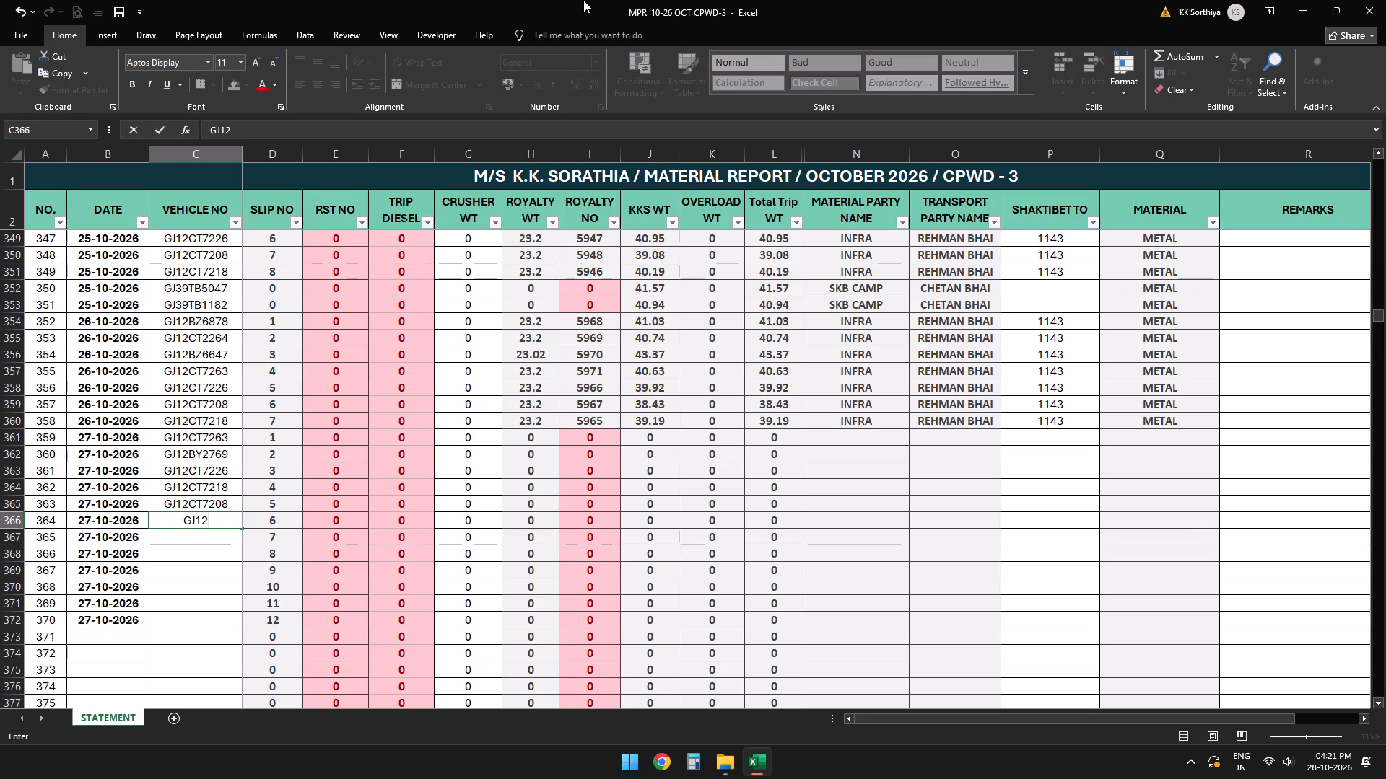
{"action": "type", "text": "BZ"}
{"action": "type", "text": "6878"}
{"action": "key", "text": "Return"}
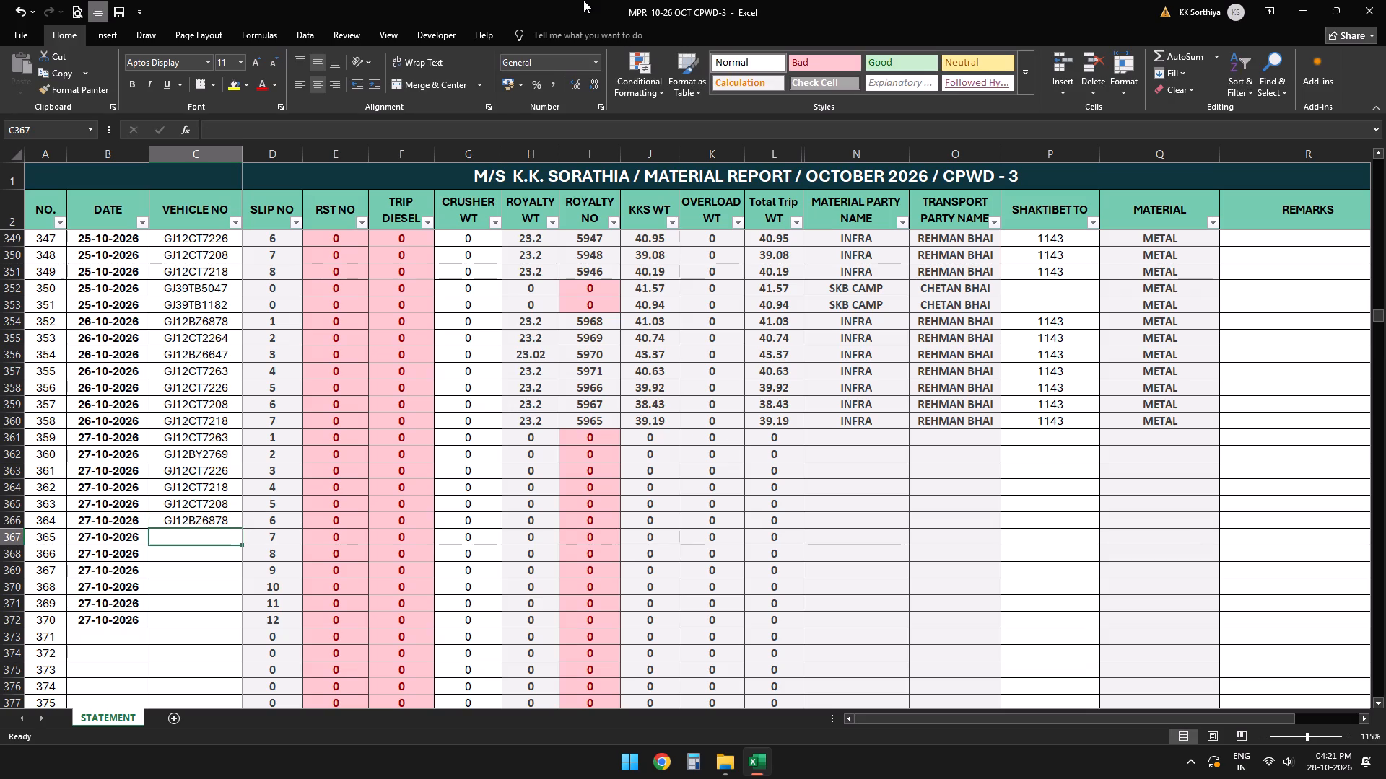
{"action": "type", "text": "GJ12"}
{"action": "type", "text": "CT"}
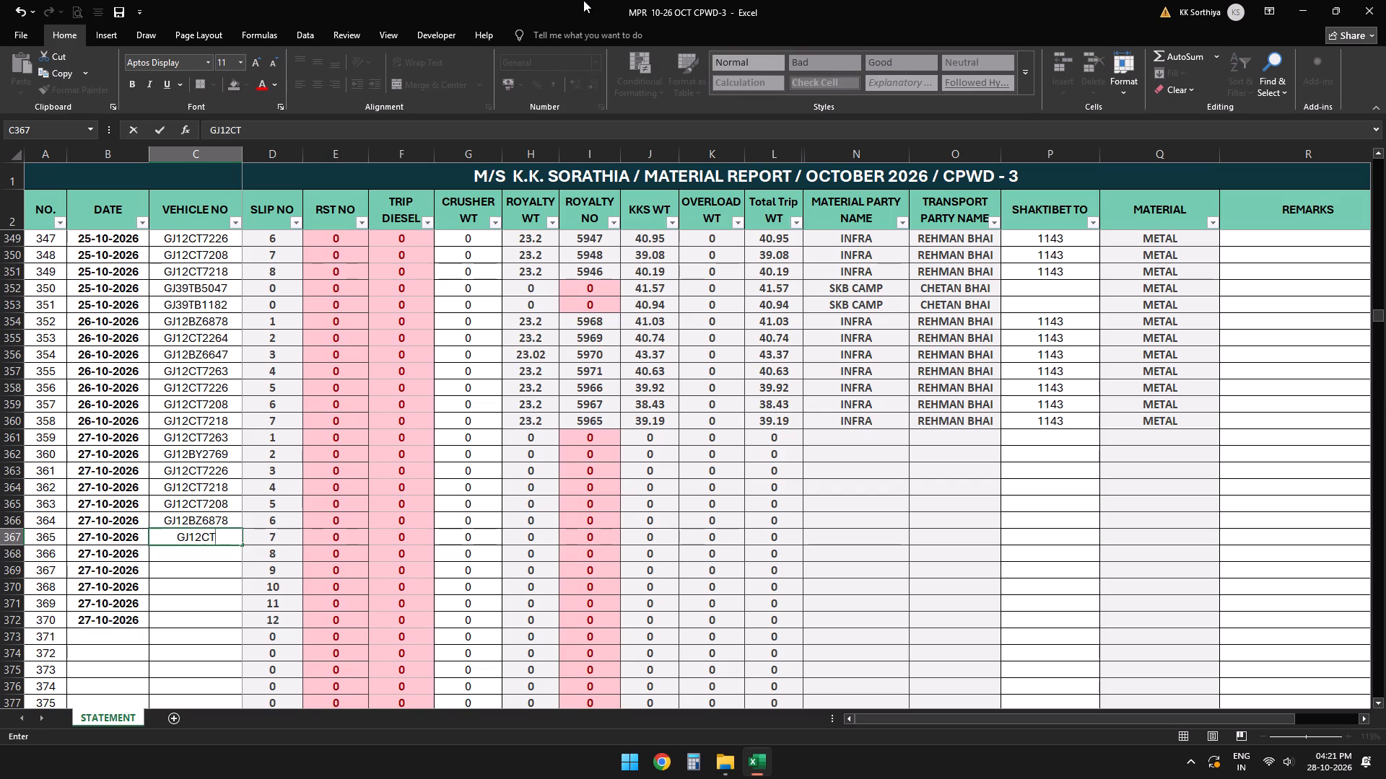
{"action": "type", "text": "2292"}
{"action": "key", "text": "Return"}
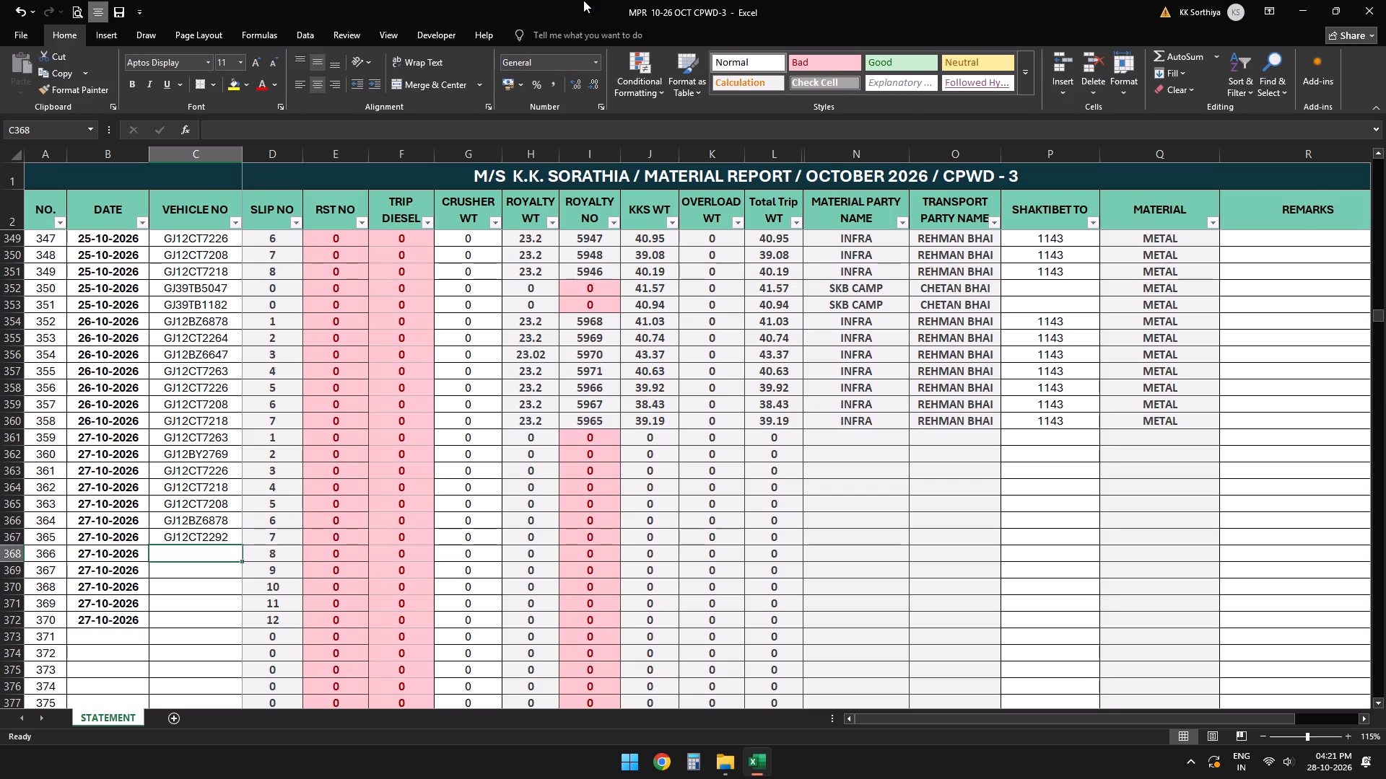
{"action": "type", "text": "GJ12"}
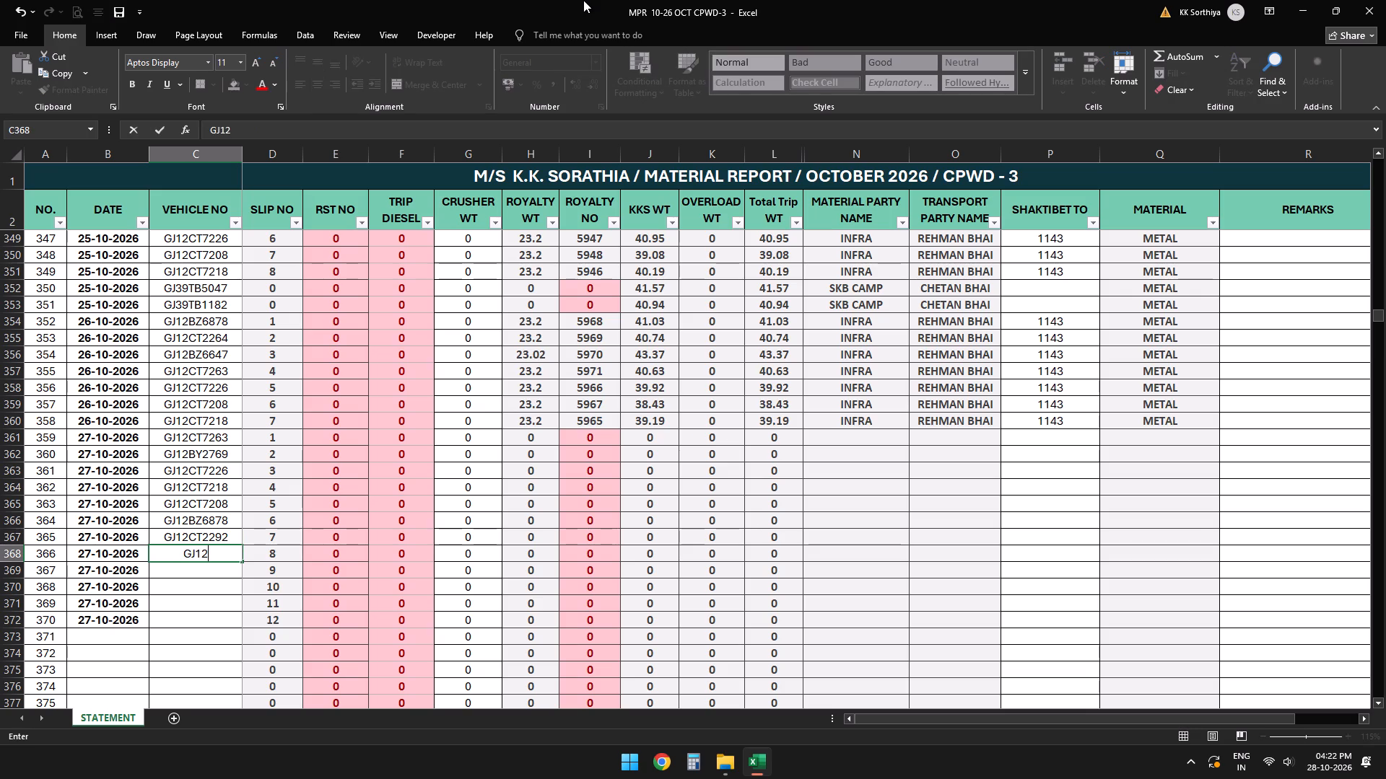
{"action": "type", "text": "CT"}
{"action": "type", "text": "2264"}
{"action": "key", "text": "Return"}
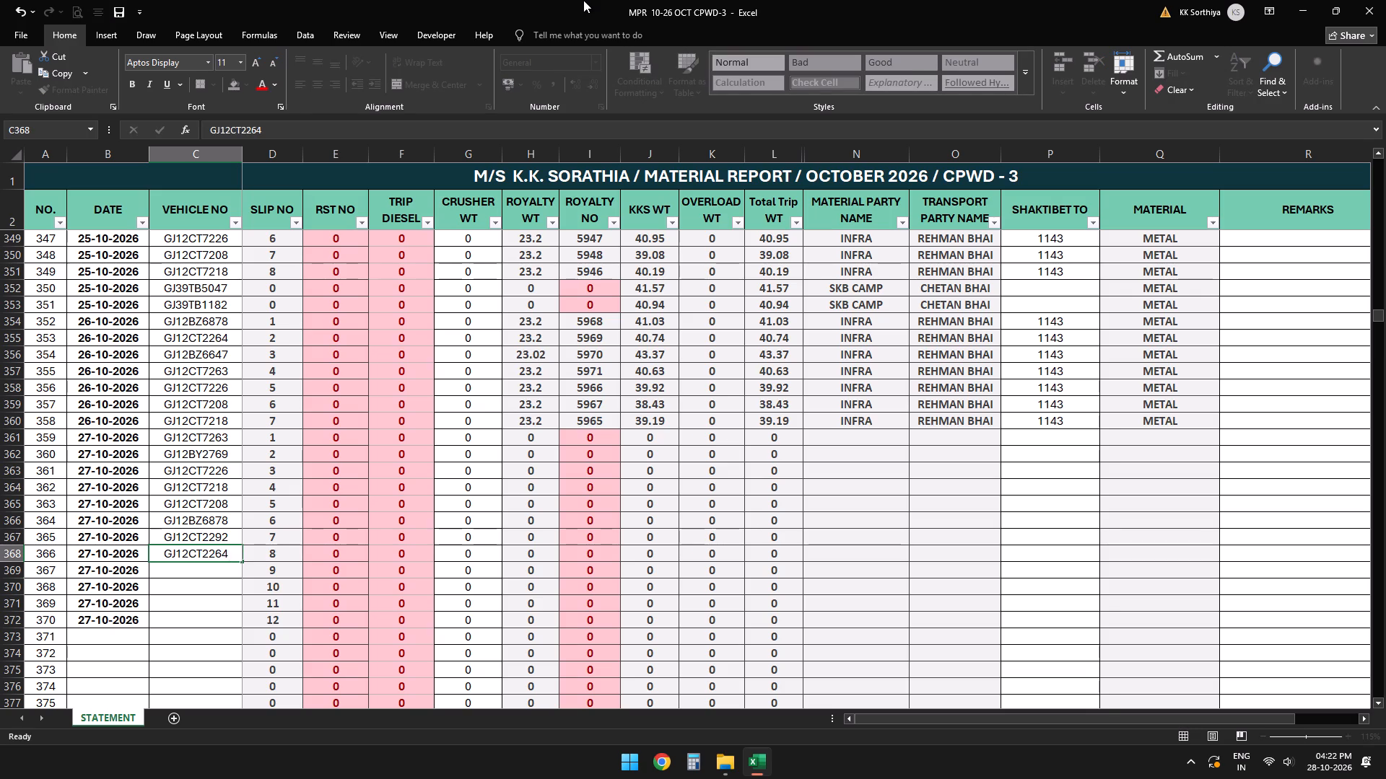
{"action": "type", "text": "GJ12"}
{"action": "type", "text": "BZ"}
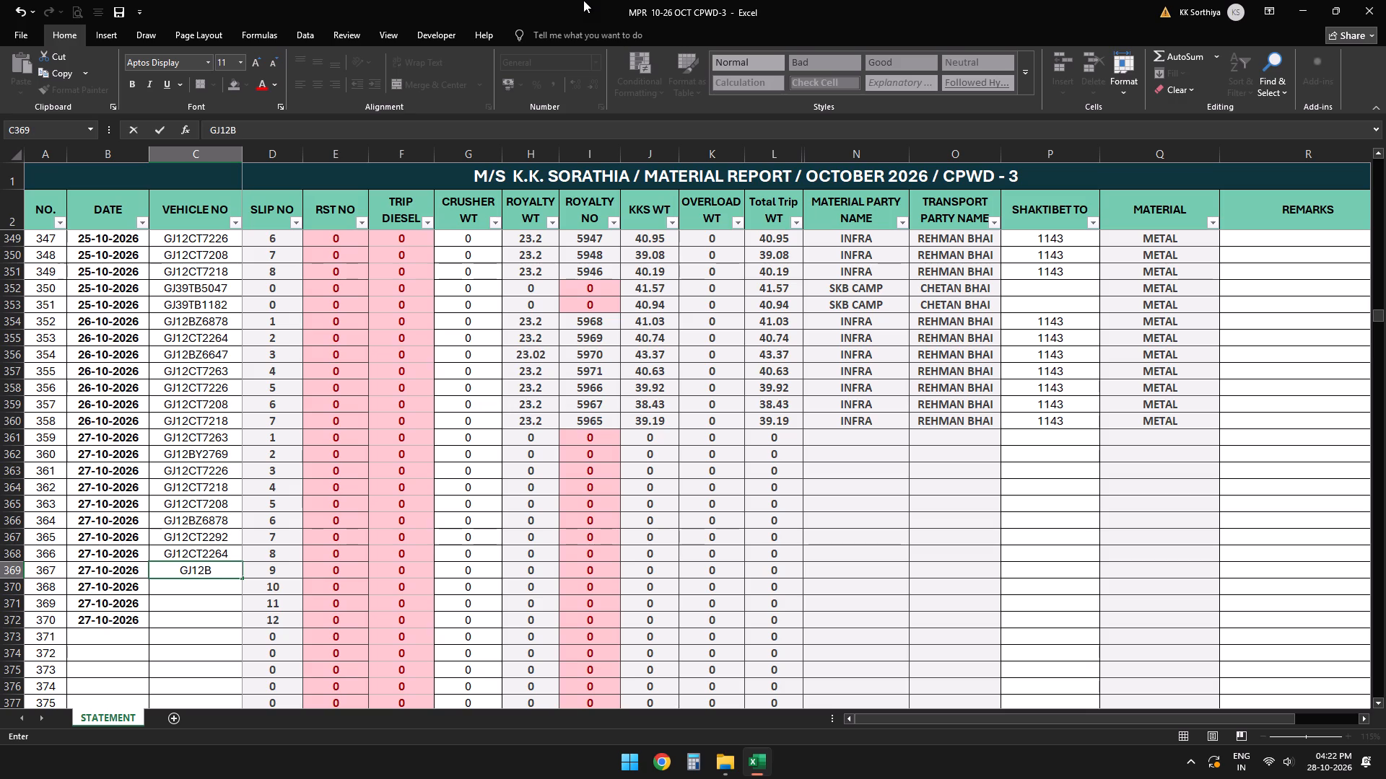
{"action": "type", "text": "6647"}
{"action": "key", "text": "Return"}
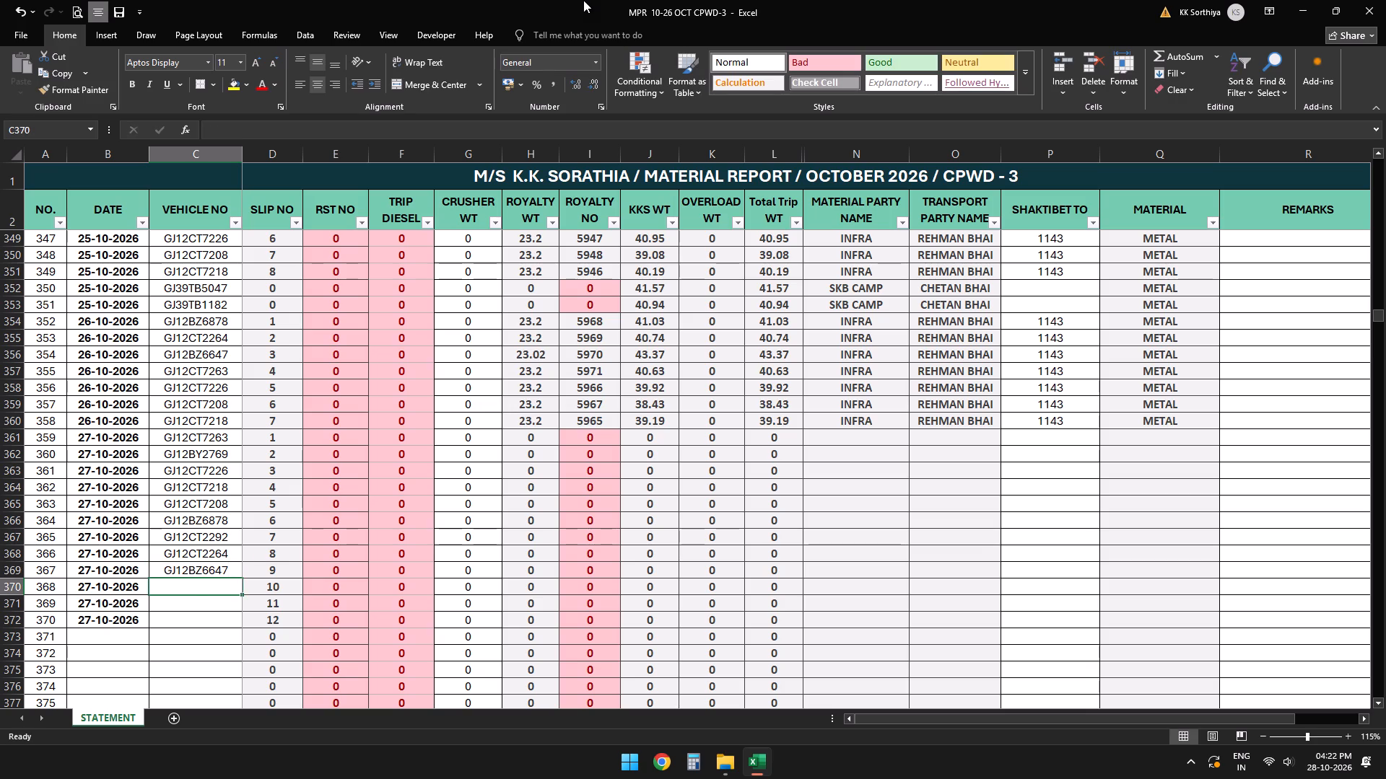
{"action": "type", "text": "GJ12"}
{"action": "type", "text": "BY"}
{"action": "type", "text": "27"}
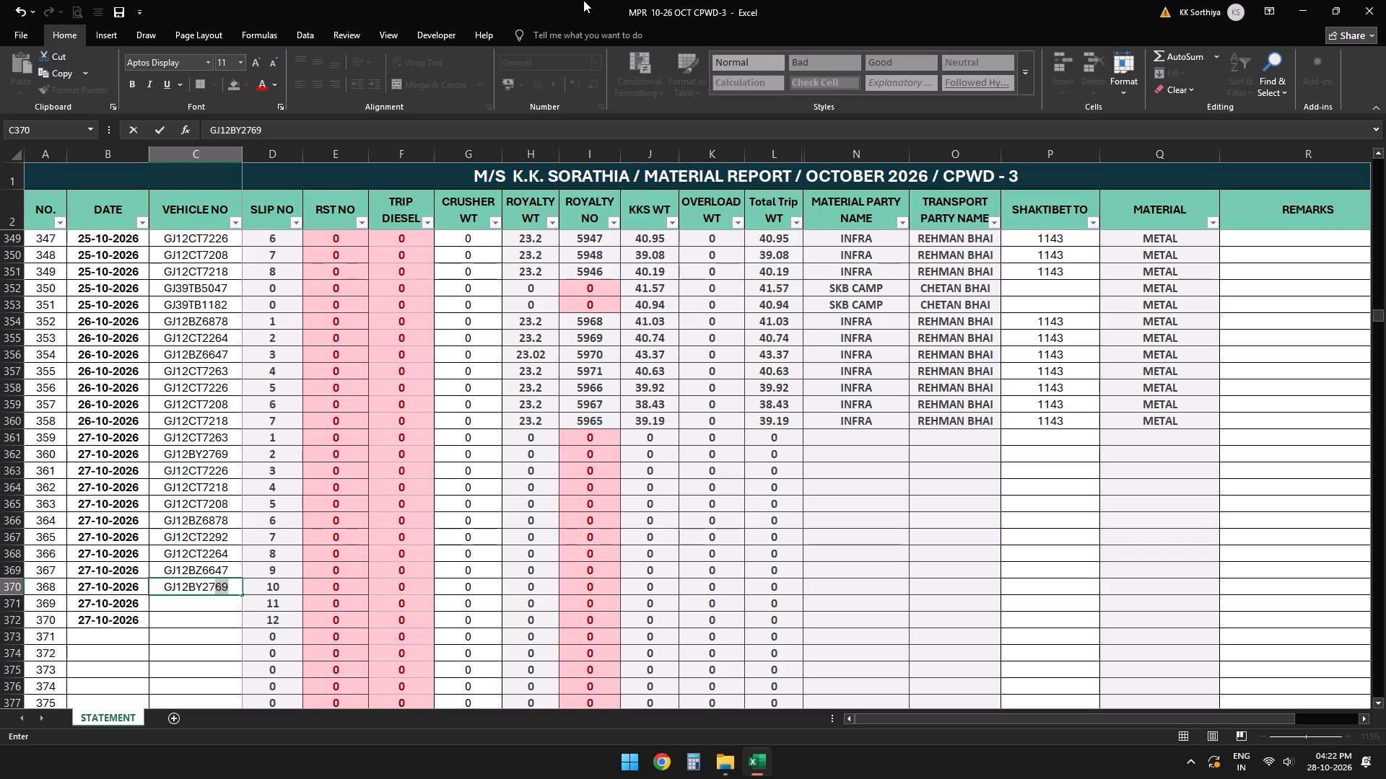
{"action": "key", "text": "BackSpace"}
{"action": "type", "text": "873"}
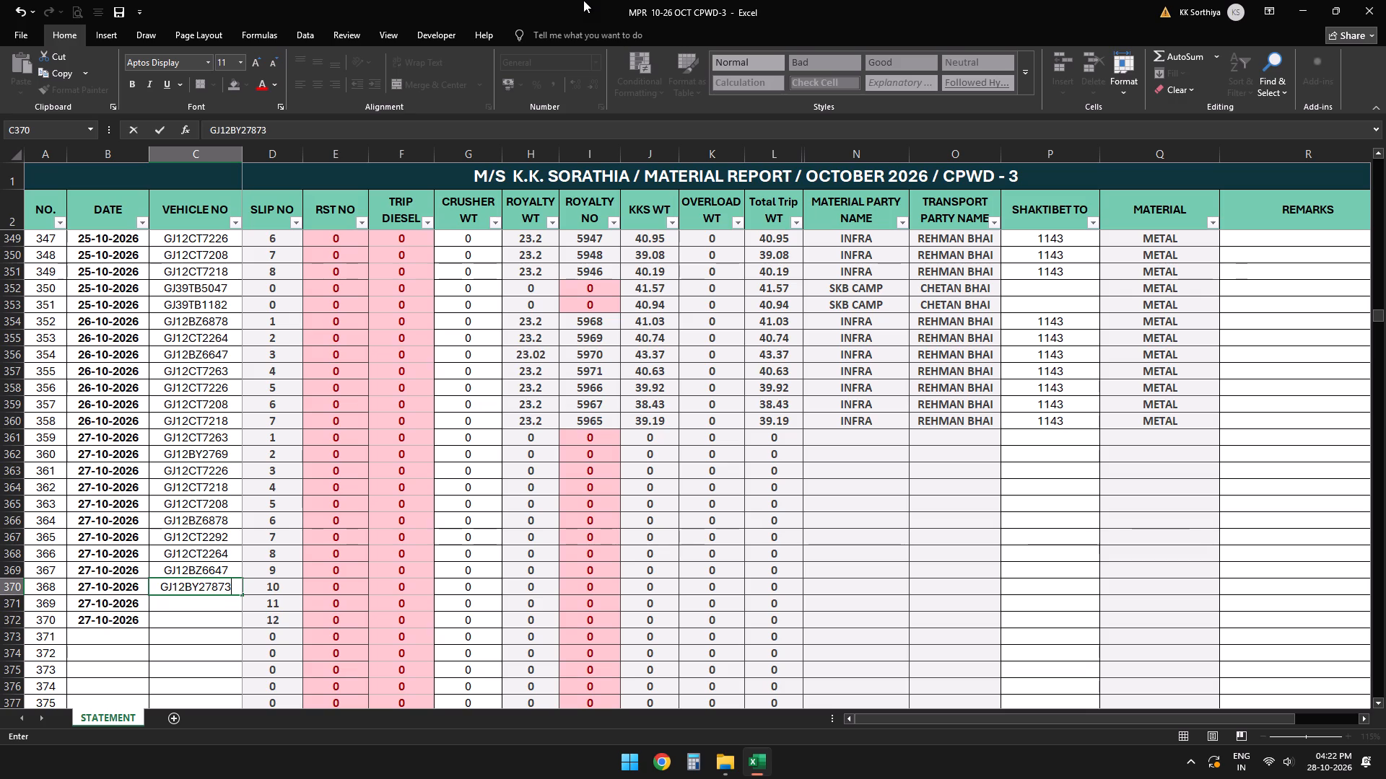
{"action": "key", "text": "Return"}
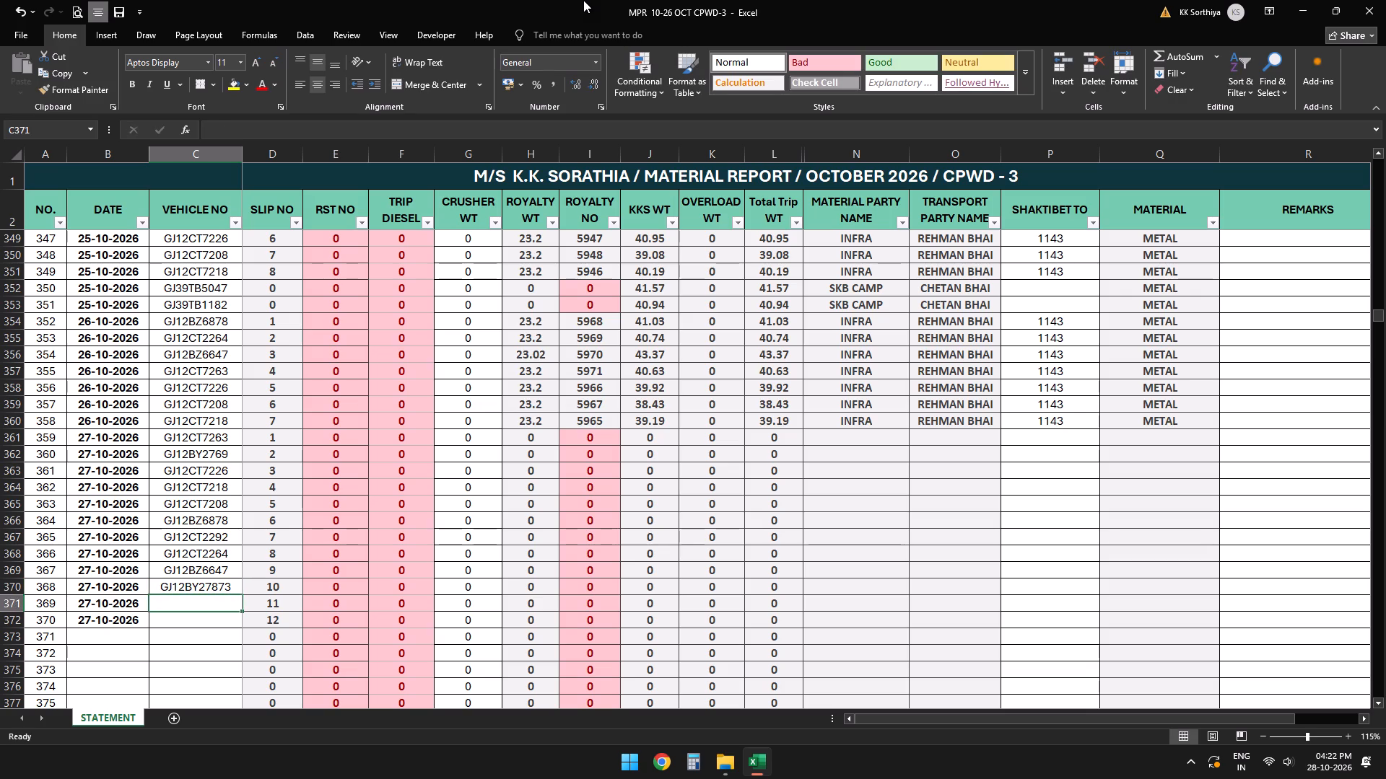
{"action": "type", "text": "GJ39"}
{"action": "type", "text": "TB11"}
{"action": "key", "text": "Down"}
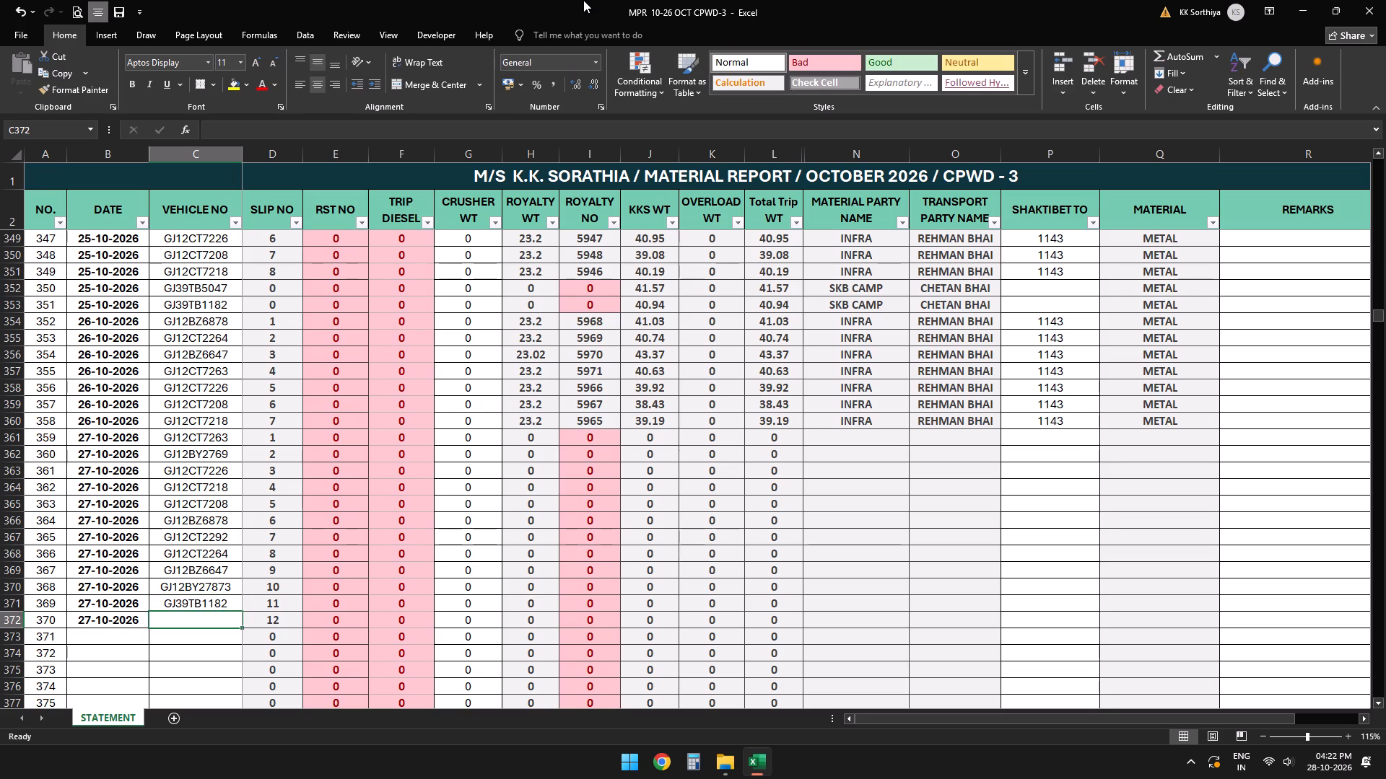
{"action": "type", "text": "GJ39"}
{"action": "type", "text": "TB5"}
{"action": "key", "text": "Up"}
Enter royalty numbers 6009, 6008 and 6000 for slips 1 to 3 of 27-10-2026.
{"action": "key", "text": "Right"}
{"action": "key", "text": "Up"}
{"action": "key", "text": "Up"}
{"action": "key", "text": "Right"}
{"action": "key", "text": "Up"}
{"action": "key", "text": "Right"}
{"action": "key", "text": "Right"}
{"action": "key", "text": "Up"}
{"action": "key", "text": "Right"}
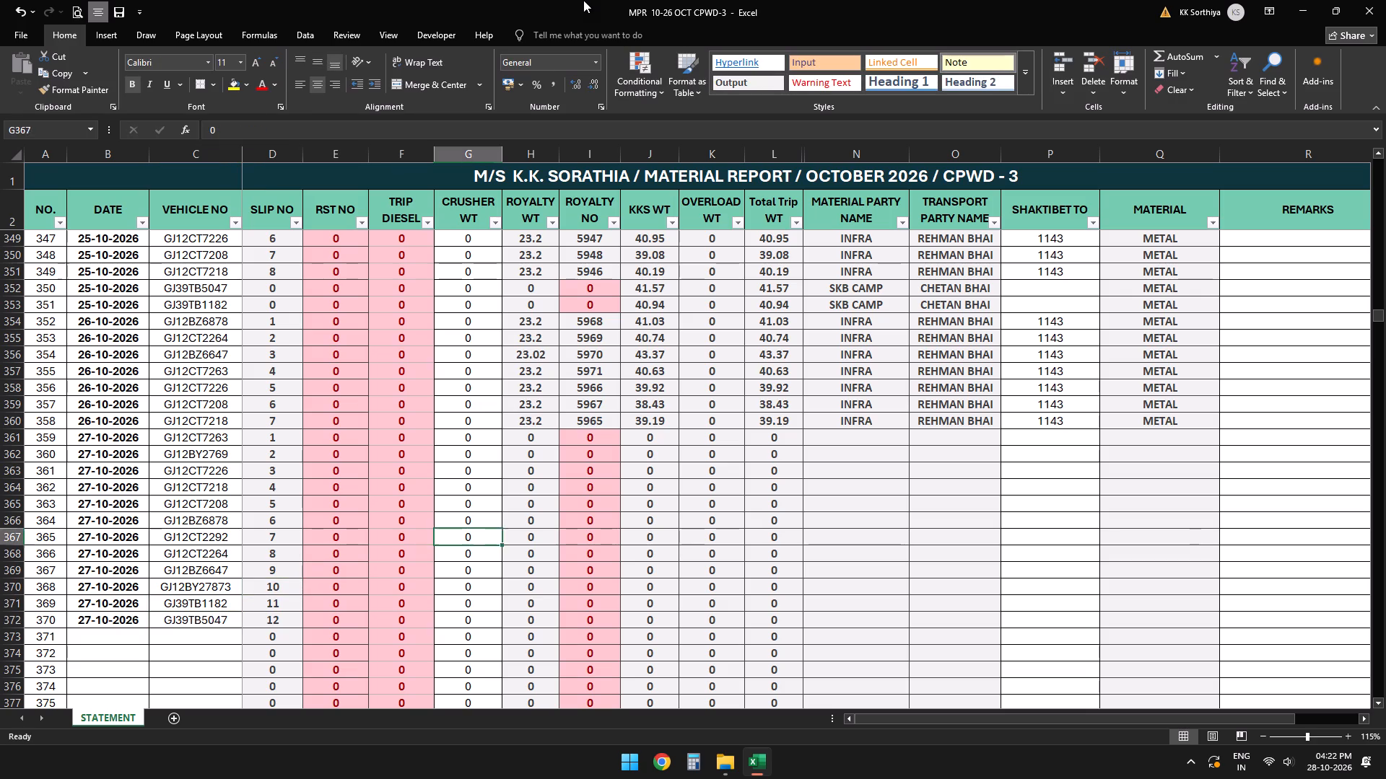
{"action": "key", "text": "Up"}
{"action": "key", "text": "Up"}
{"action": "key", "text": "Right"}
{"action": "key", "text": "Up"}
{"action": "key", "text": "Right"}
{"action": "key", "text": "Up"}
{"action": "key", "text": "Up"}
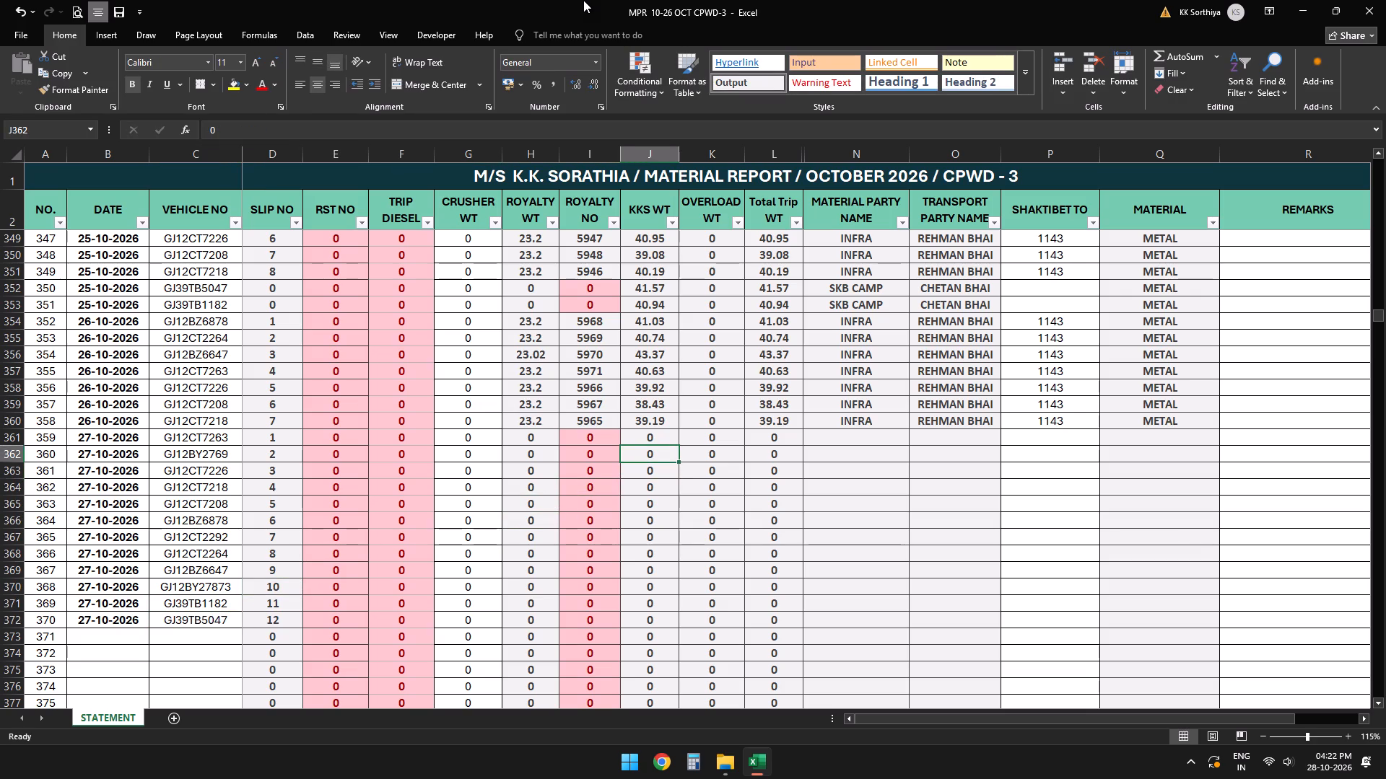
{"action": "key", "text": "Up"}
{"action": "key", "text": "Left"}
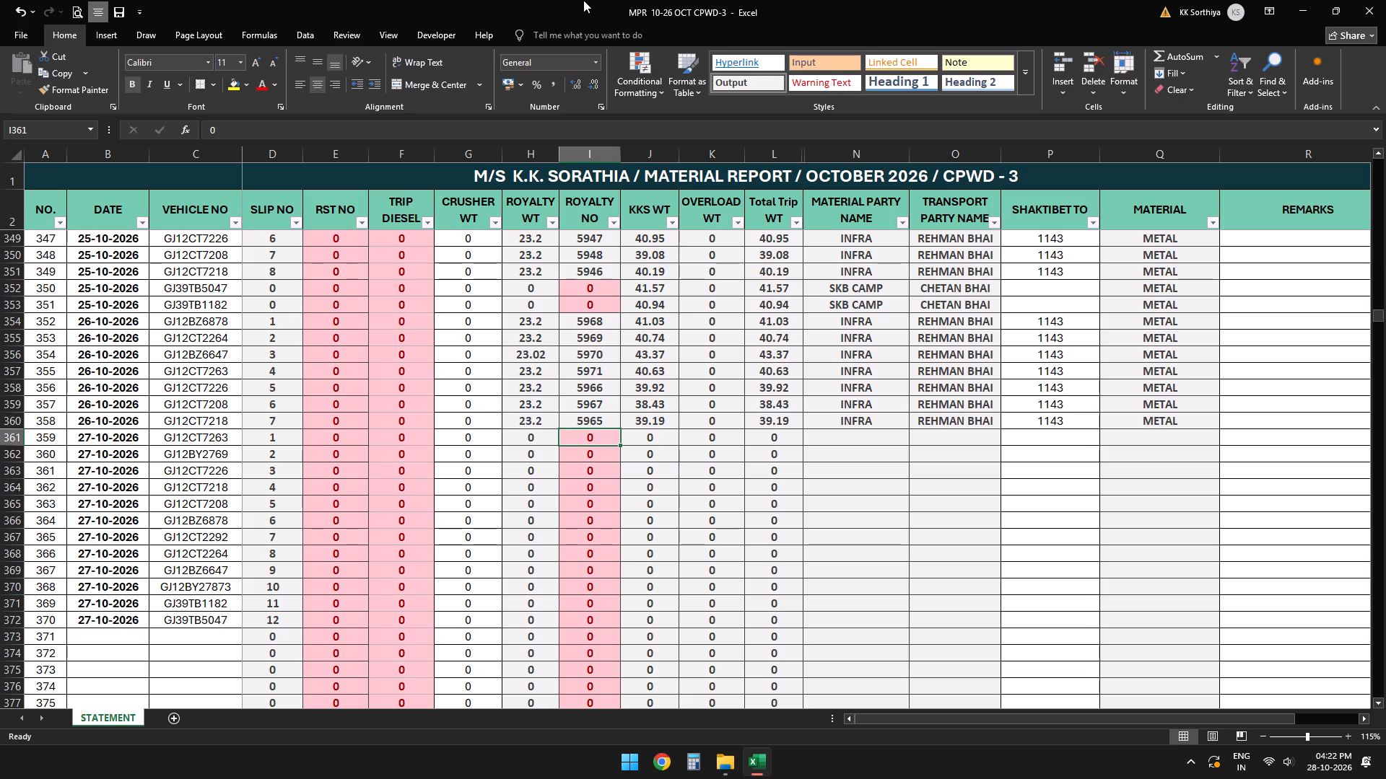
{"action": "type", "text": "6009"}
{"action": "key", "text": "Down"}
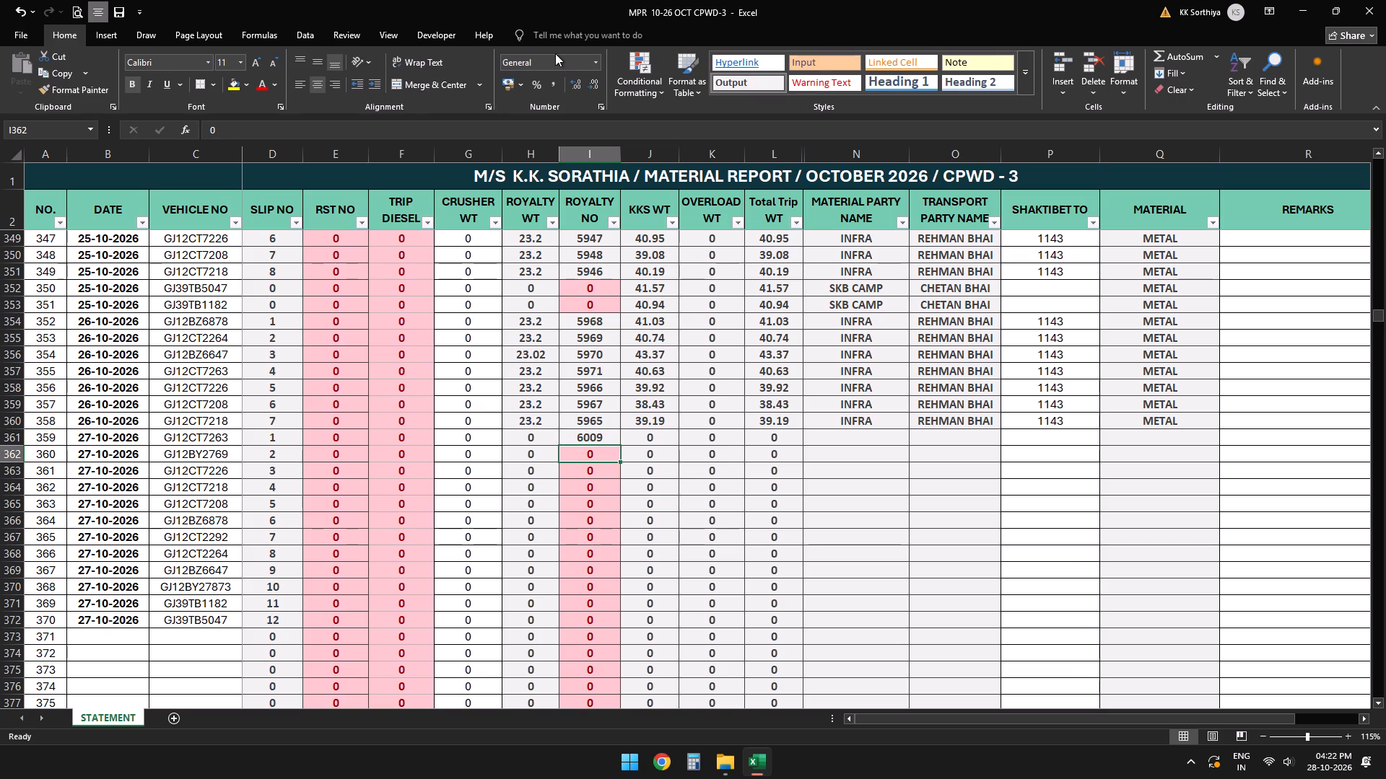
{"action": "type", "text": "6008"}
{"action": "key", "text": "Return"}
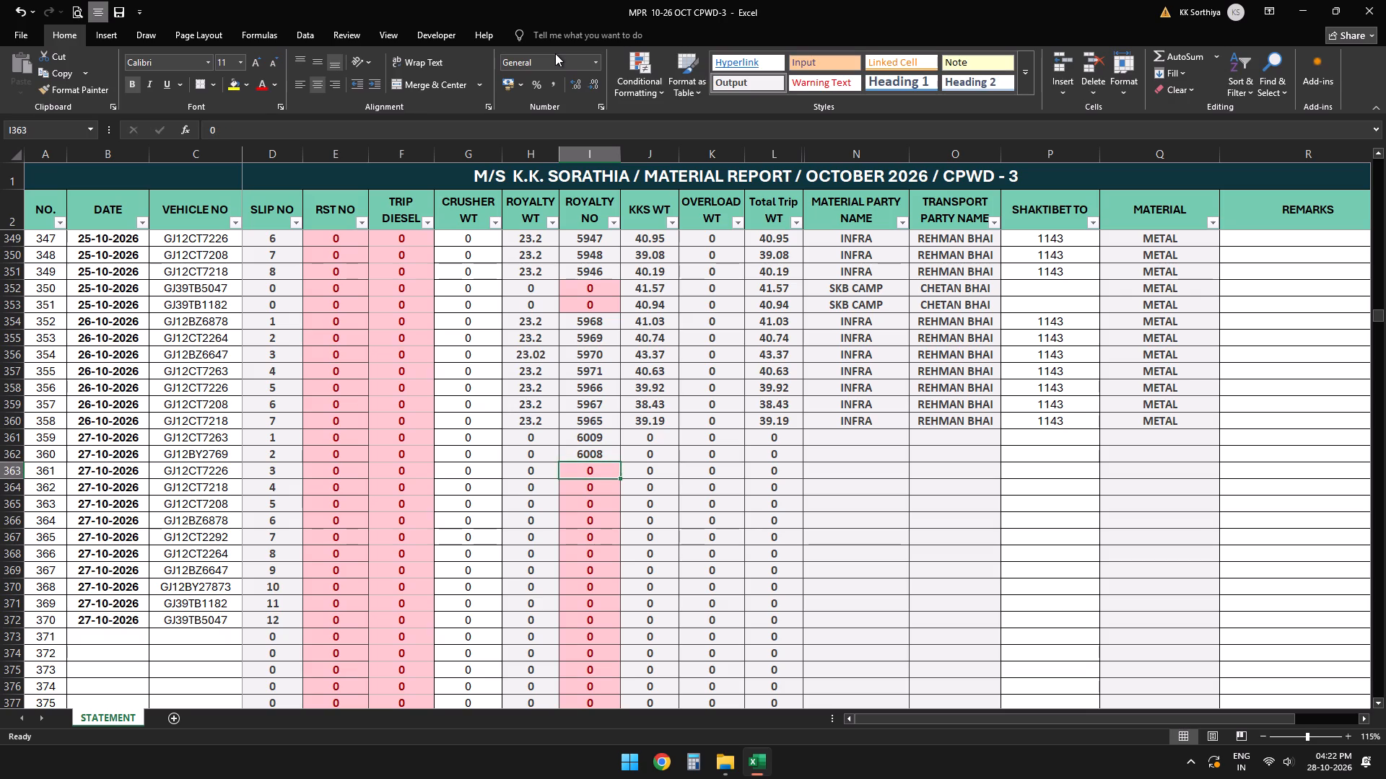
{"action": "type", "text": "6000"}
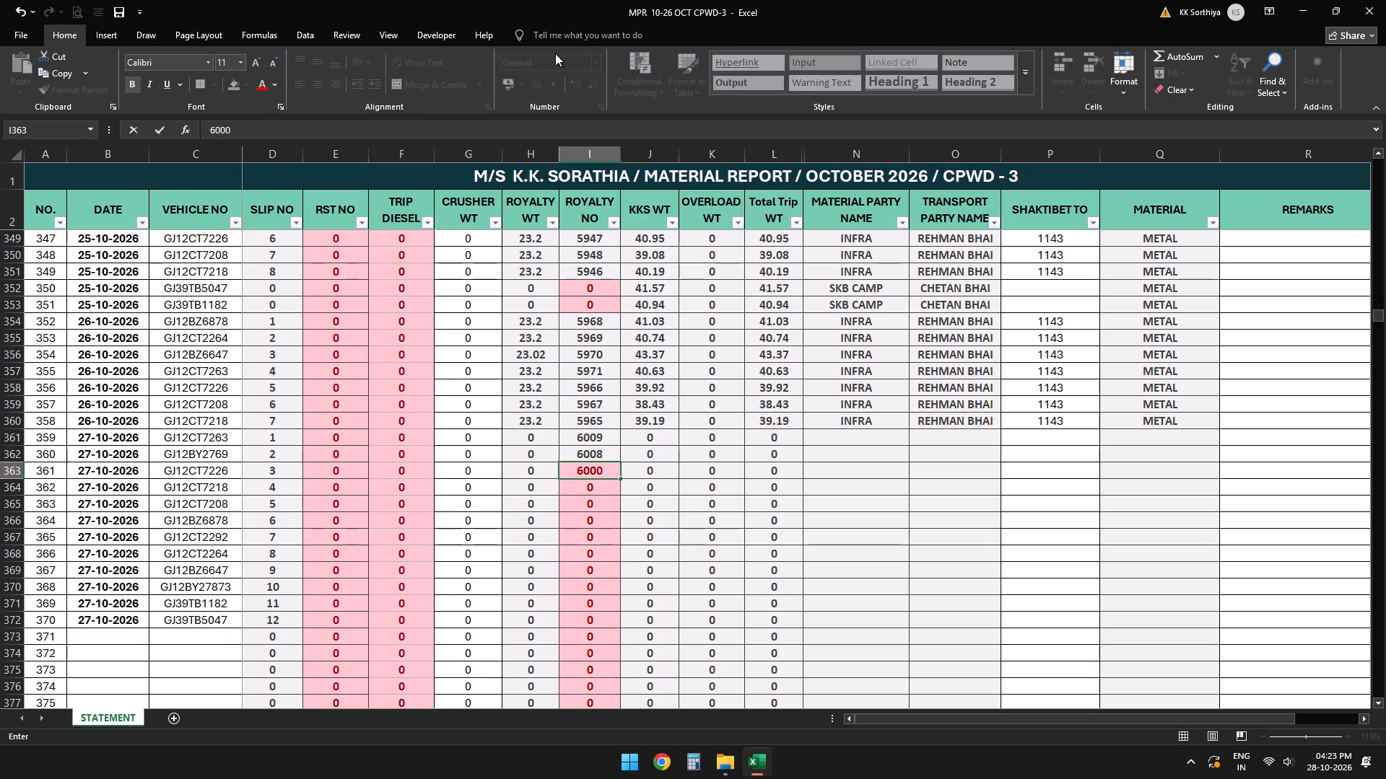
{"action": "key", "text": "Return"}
Enter royalty numbers 5999, 6006, 6004 and 6005 for slips 4 to 7 of 27-10-2026.
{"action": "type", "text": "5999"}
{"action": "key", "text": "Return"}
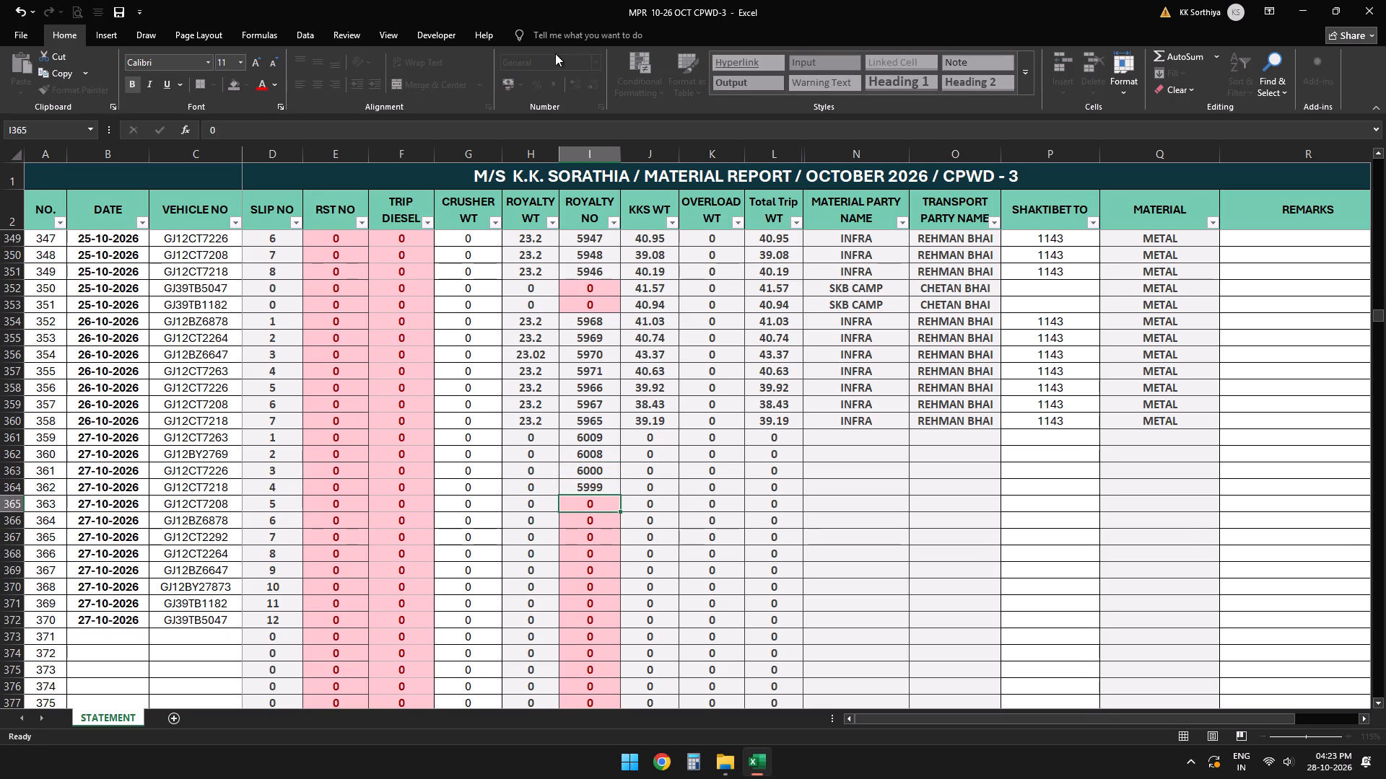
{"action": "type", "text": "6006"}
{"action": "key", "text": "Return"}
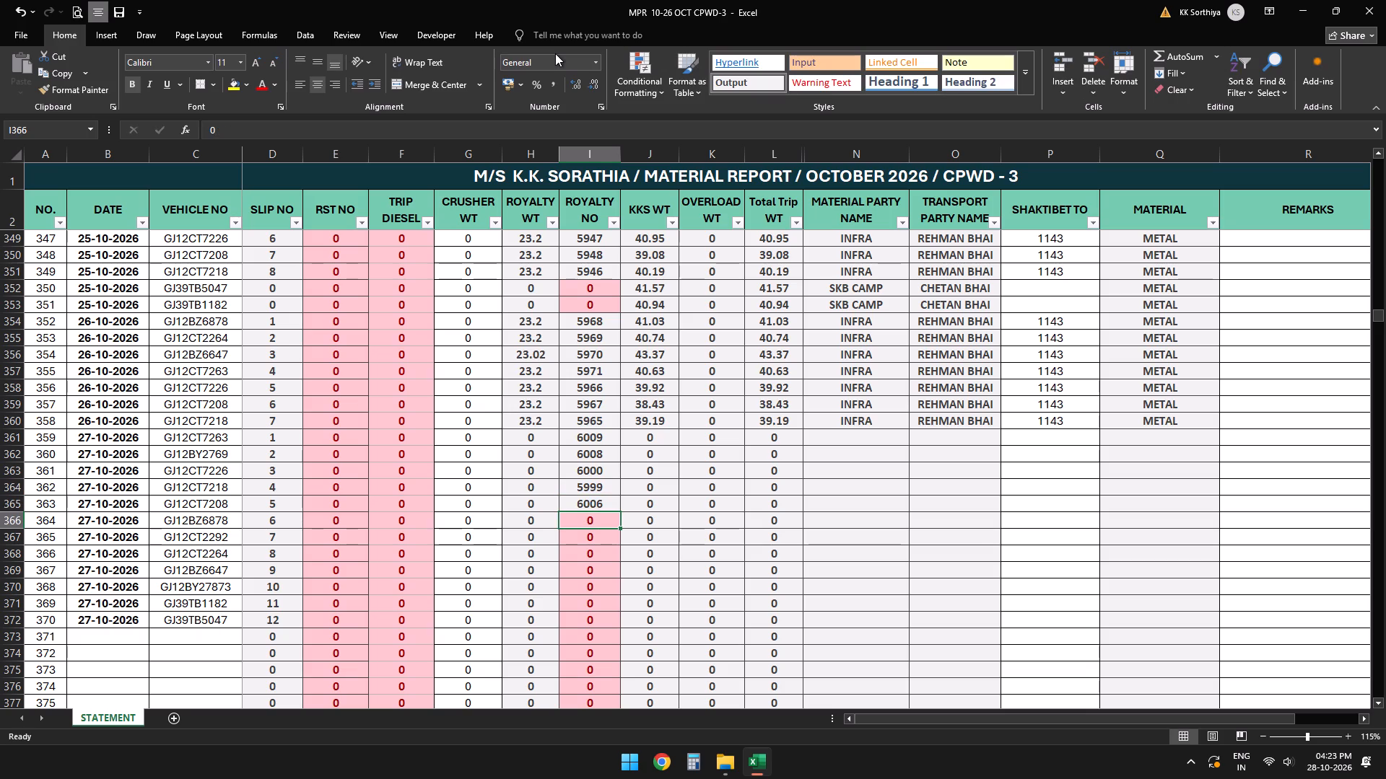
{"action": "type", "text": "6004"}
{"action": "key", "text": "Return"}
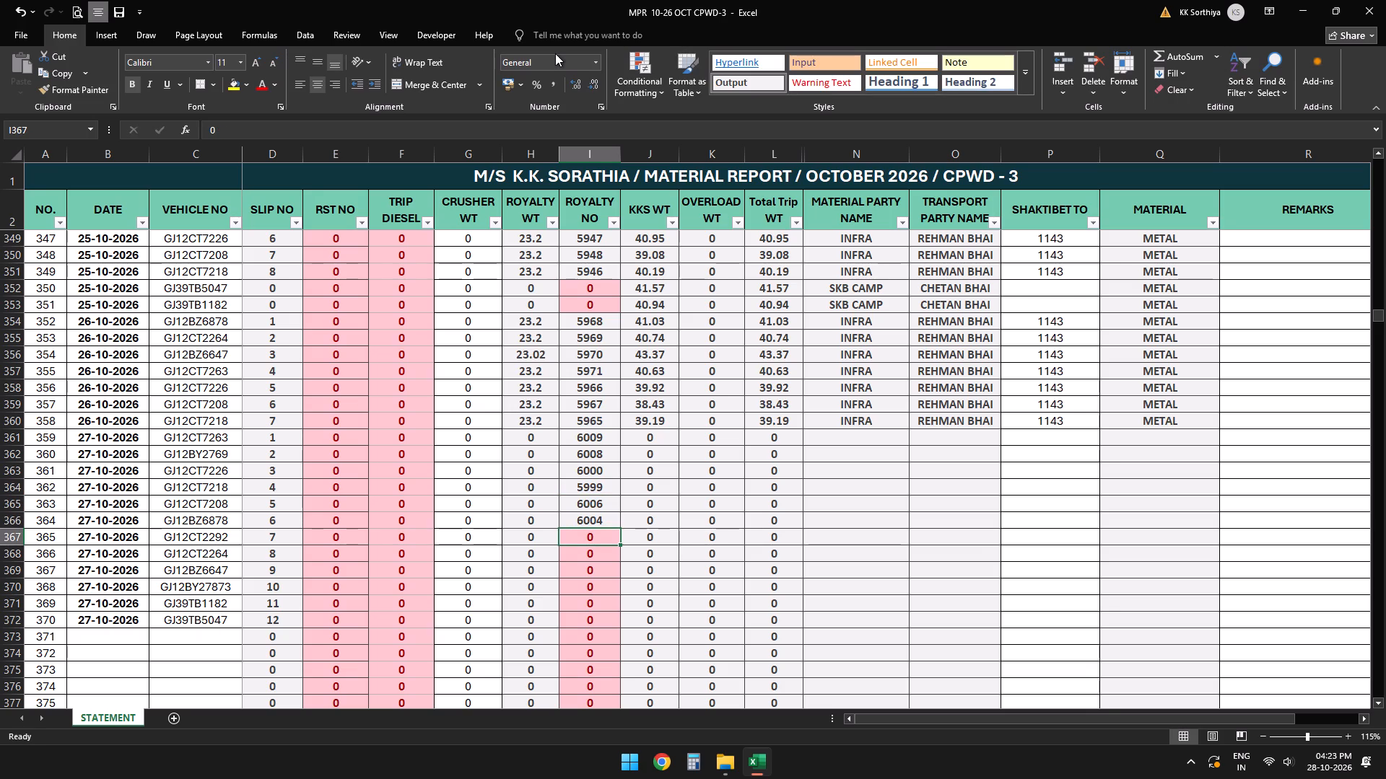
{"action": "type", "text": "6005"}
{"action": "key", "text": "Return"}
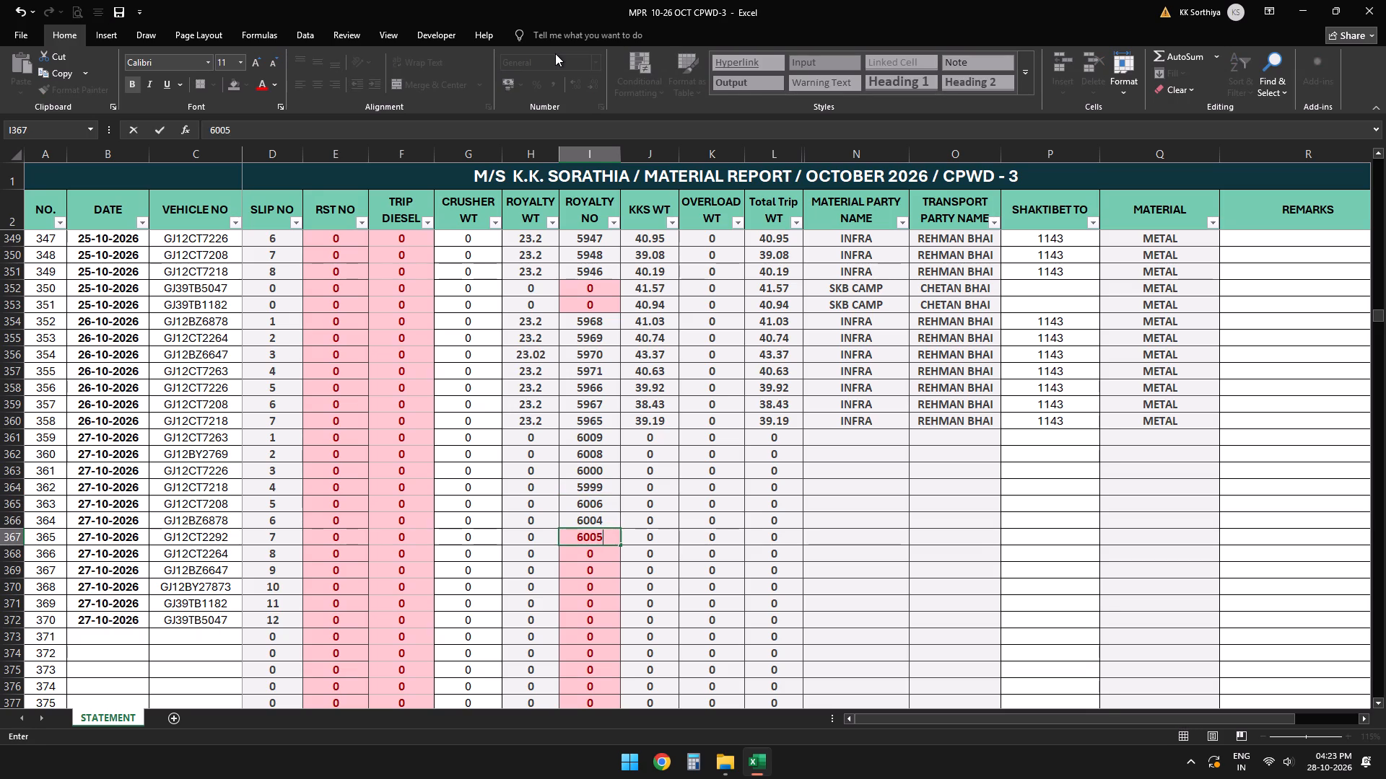
Enter royalty numbers 6003, 6007 and 6002 for slips 8 to 10 of 27-10-2026.
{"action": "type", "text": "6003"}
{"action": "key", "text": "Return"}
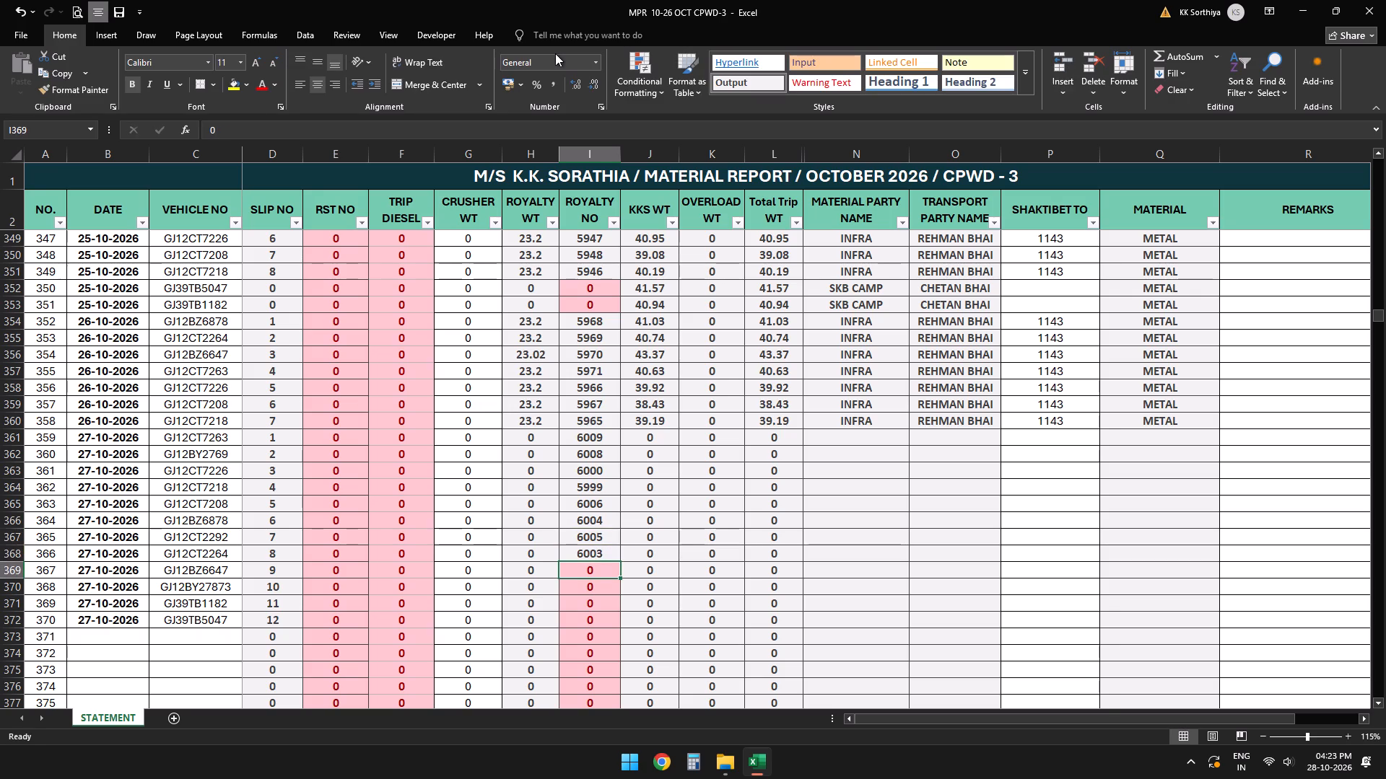
{"action": "type", "text": "6007"}
{"action": "key", "text": "Return"}
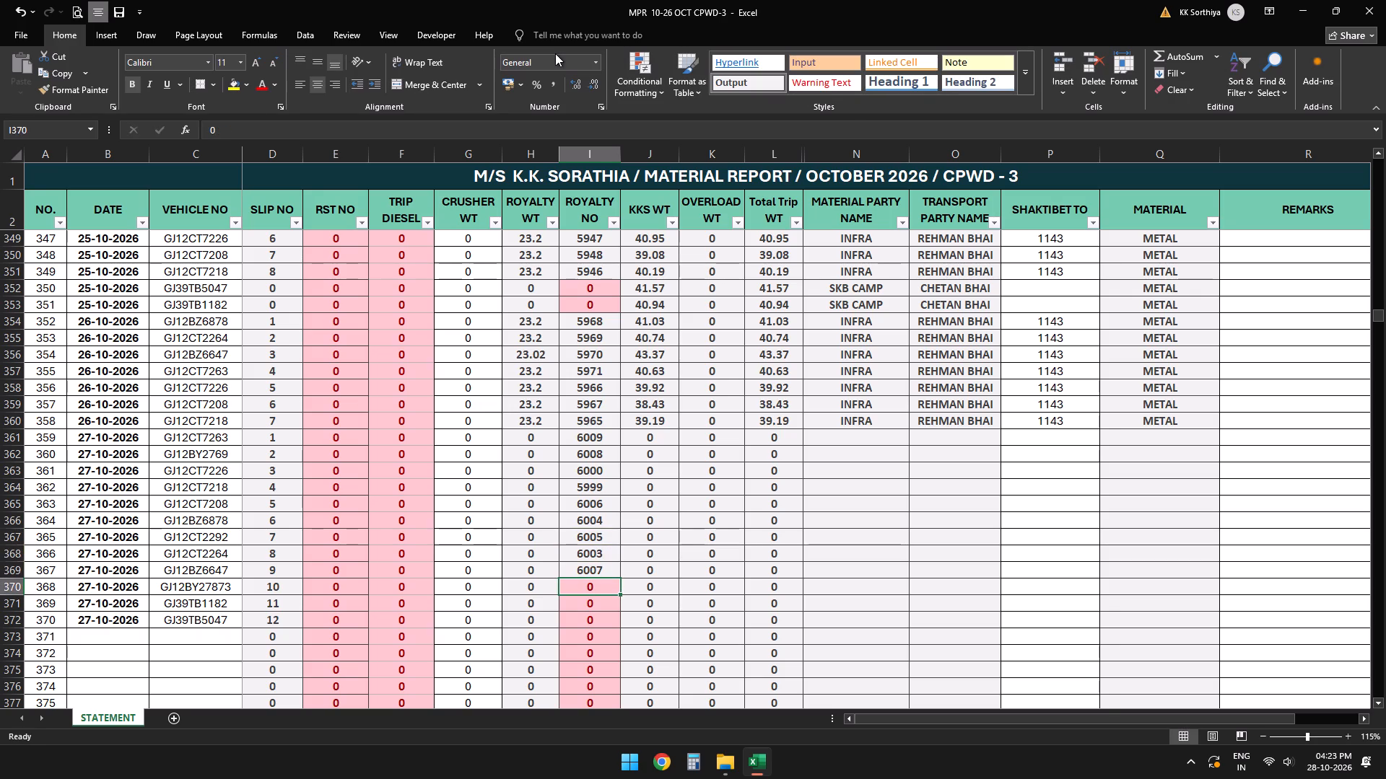
{"action": "type", "text": "6002"}
{"action": "key", "text": "Return"}
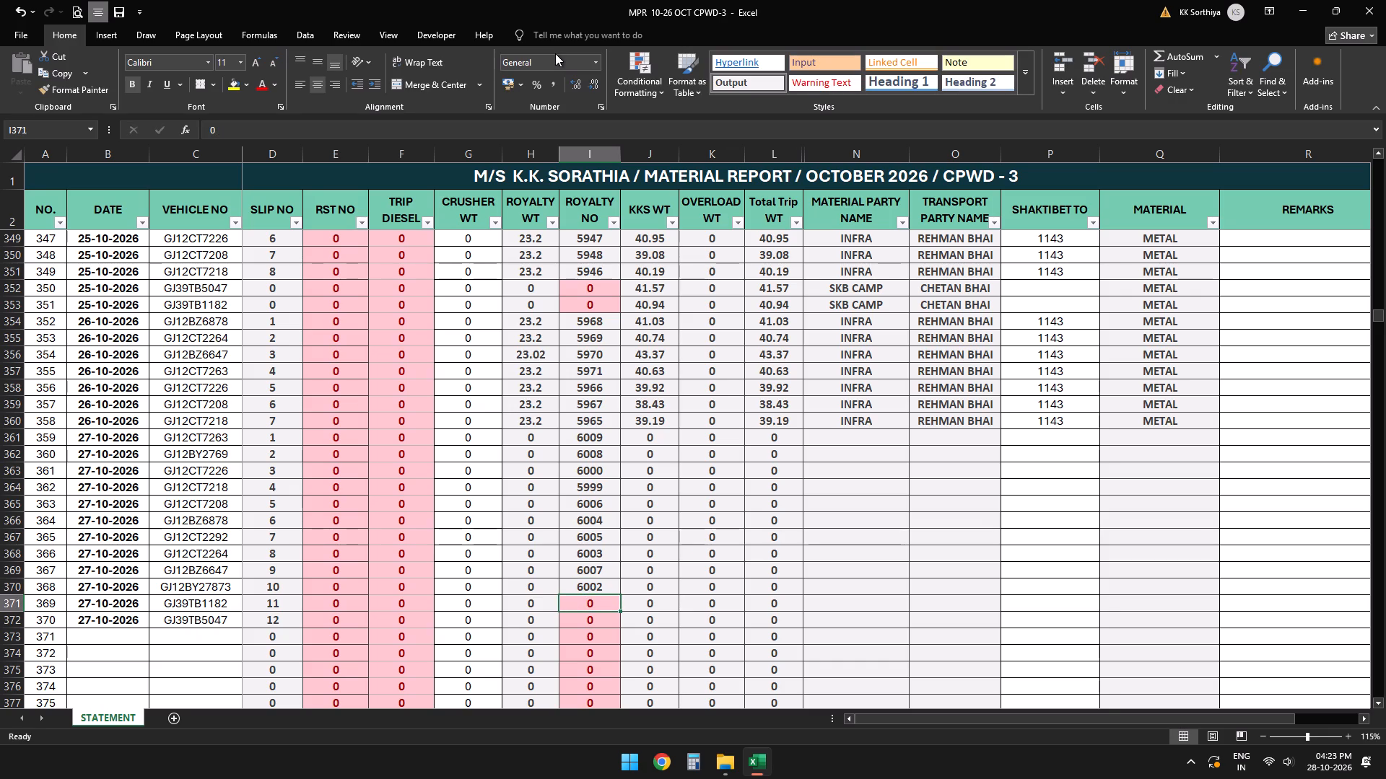
Enter KKS weights 43.31 and 44.01 for slips 11 and 12 of 27-10-2026.
{"action": "key", "text": "Right"}
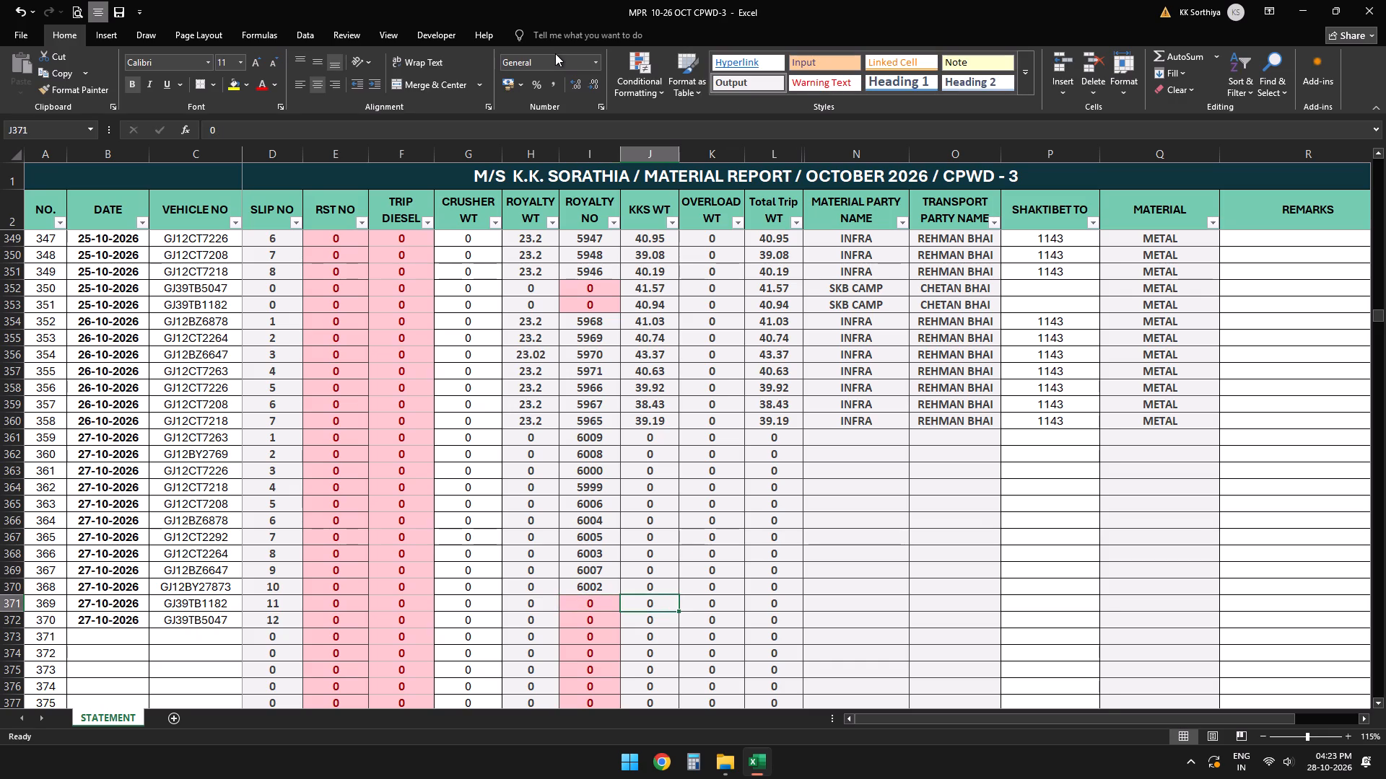
{"action": "type", "text": "43."}
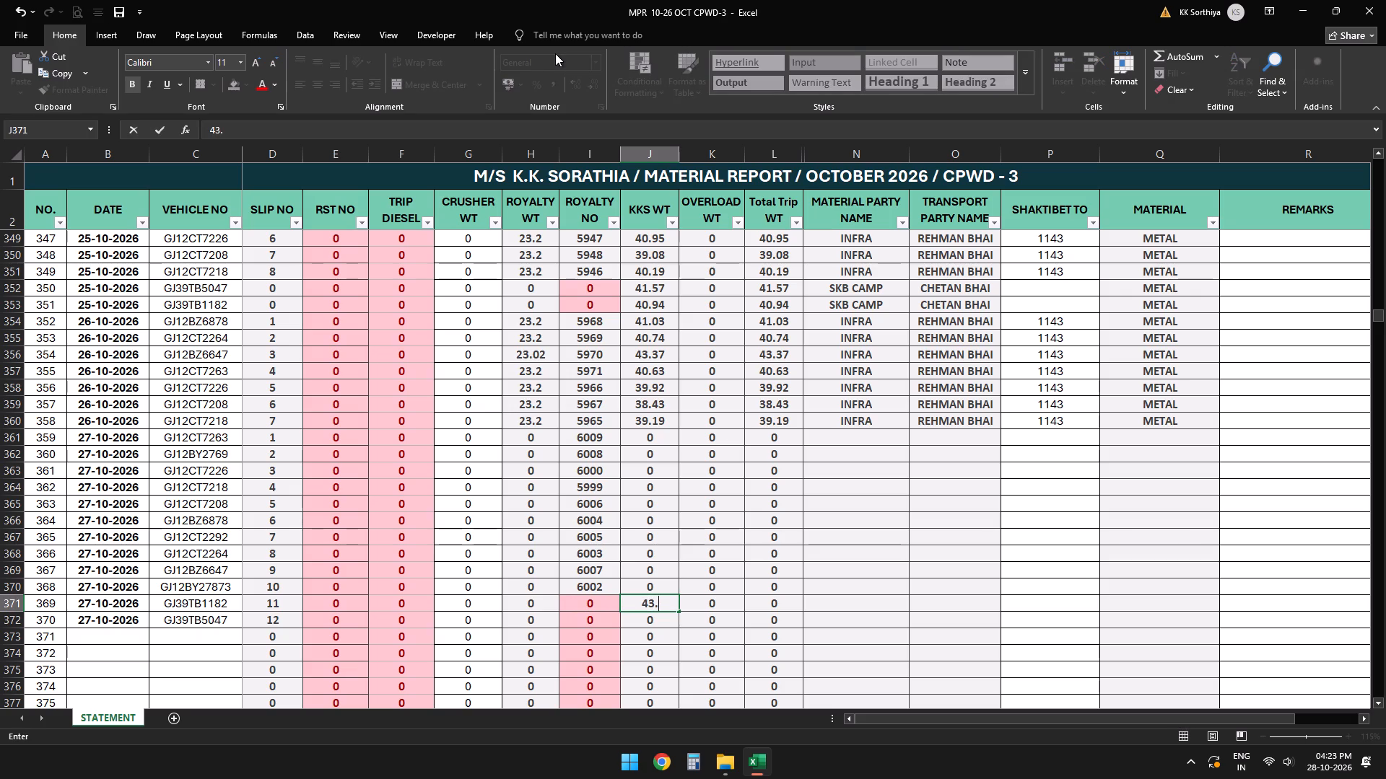
{"action": "type", "text": "31"}
{"action": "key", "text": "Down"}
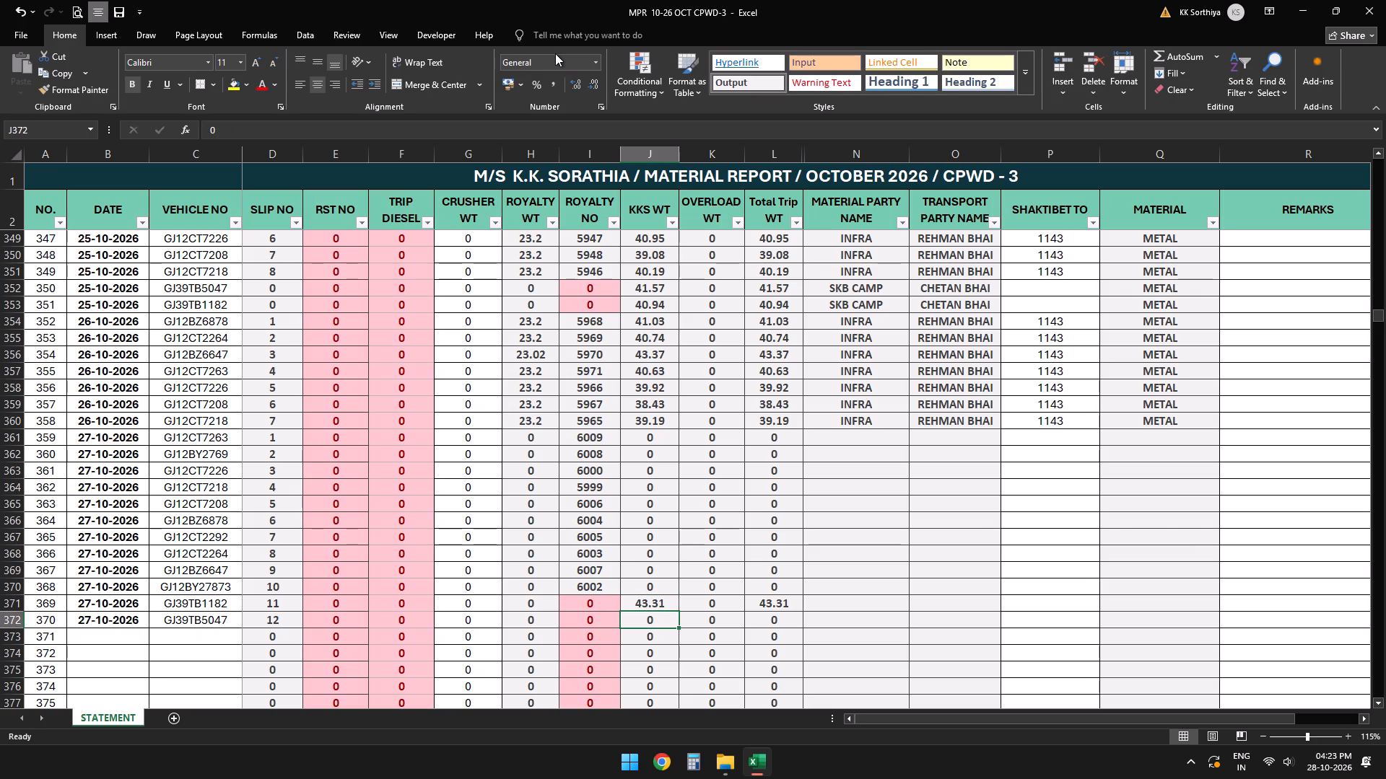
{"action": "type", "text": "440"}
{"action": "key", "text": "BackSpace"}
{"action": "type", "text": ".01"}
{"action": "key", "text": "Up"}
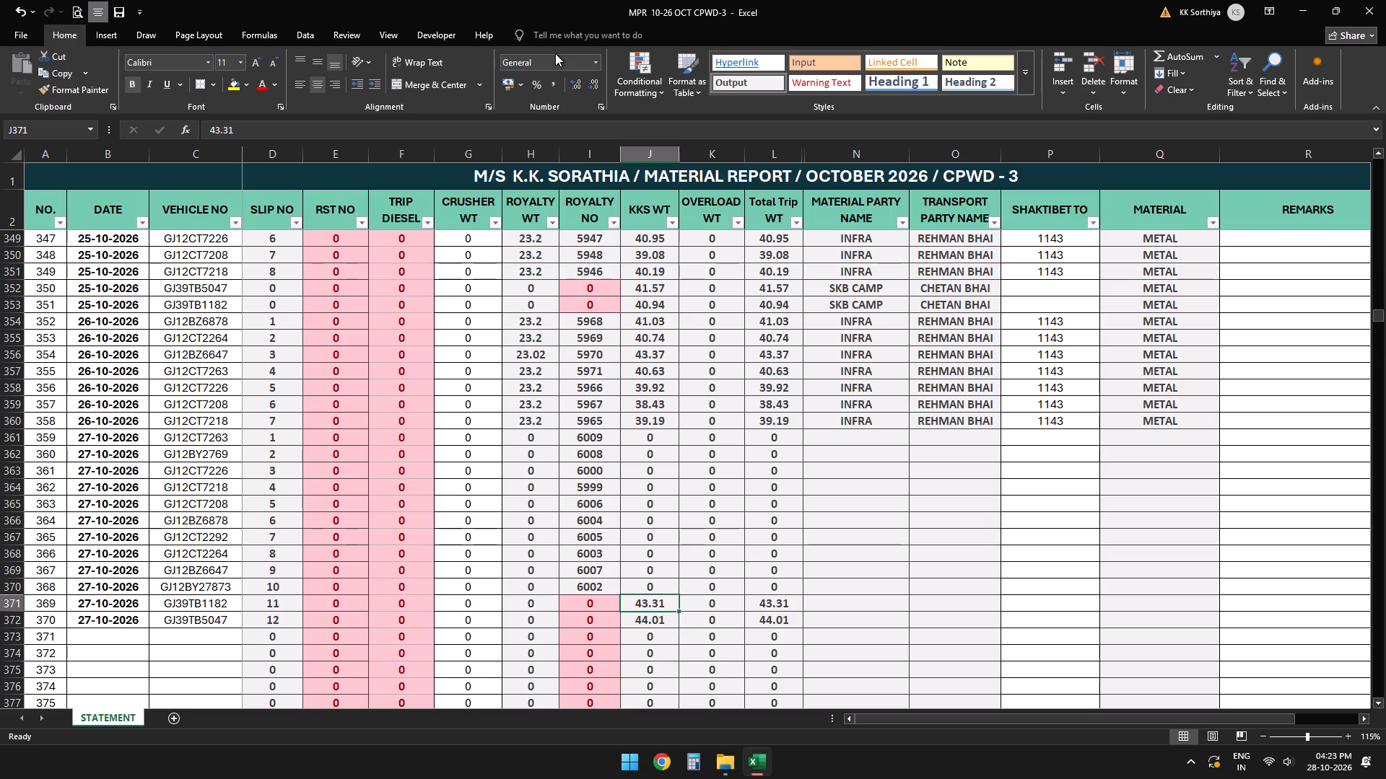
Enter a royalty weight of 24.2 for slips 10 and 2 of 27-10-2026.
{"action": "key", "text": "Left"}
{"action": "key", "text": "Left"}
{"action": "key", "text": "Up"}
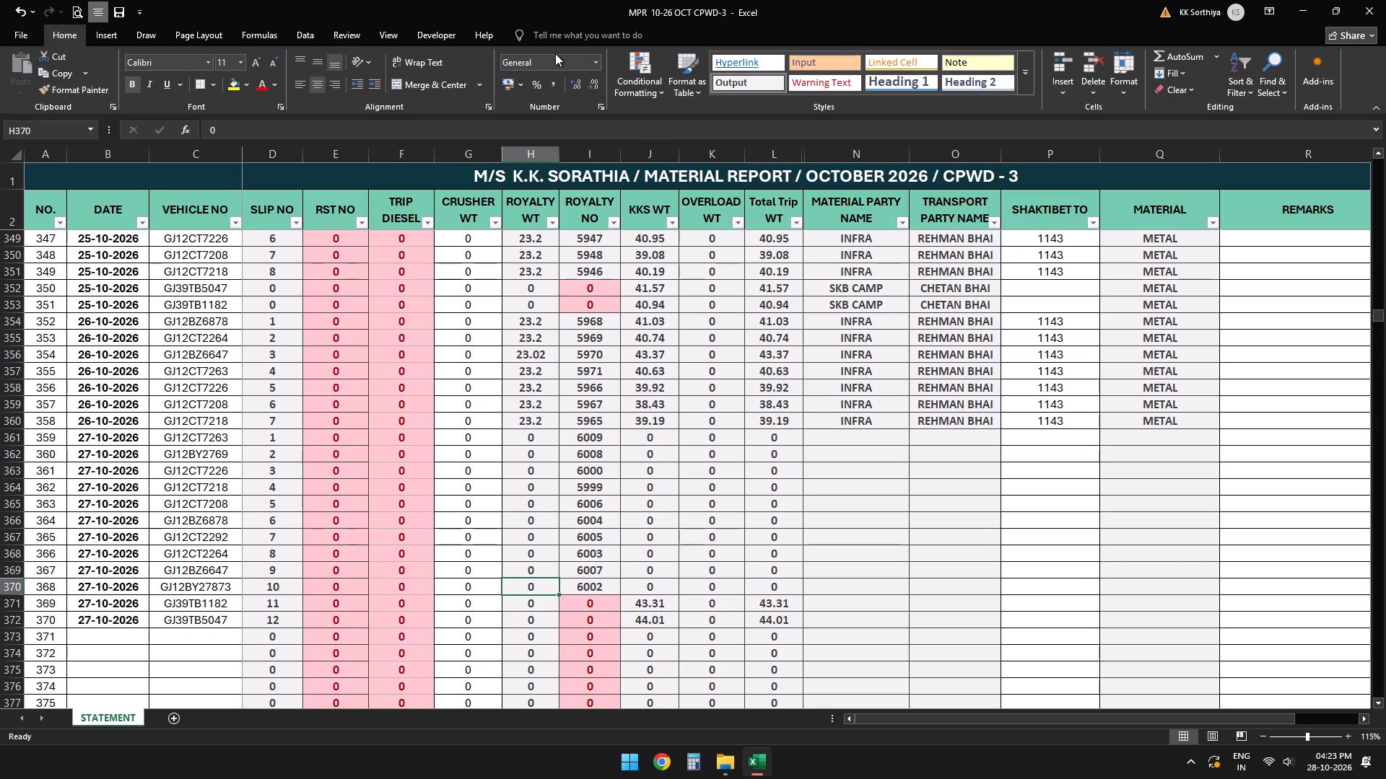
{"action": "type", "text": "24.2"}
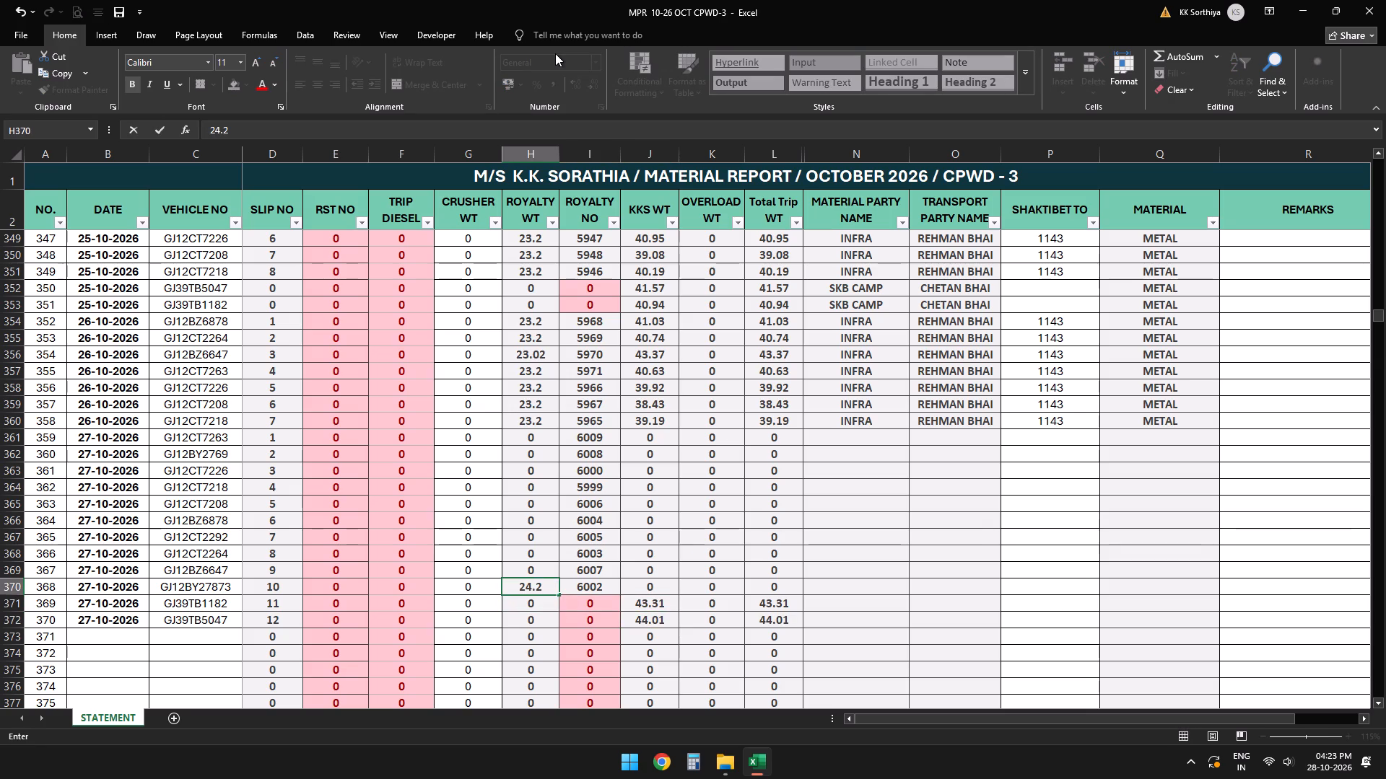
{"action": "key", "text": "Up"}
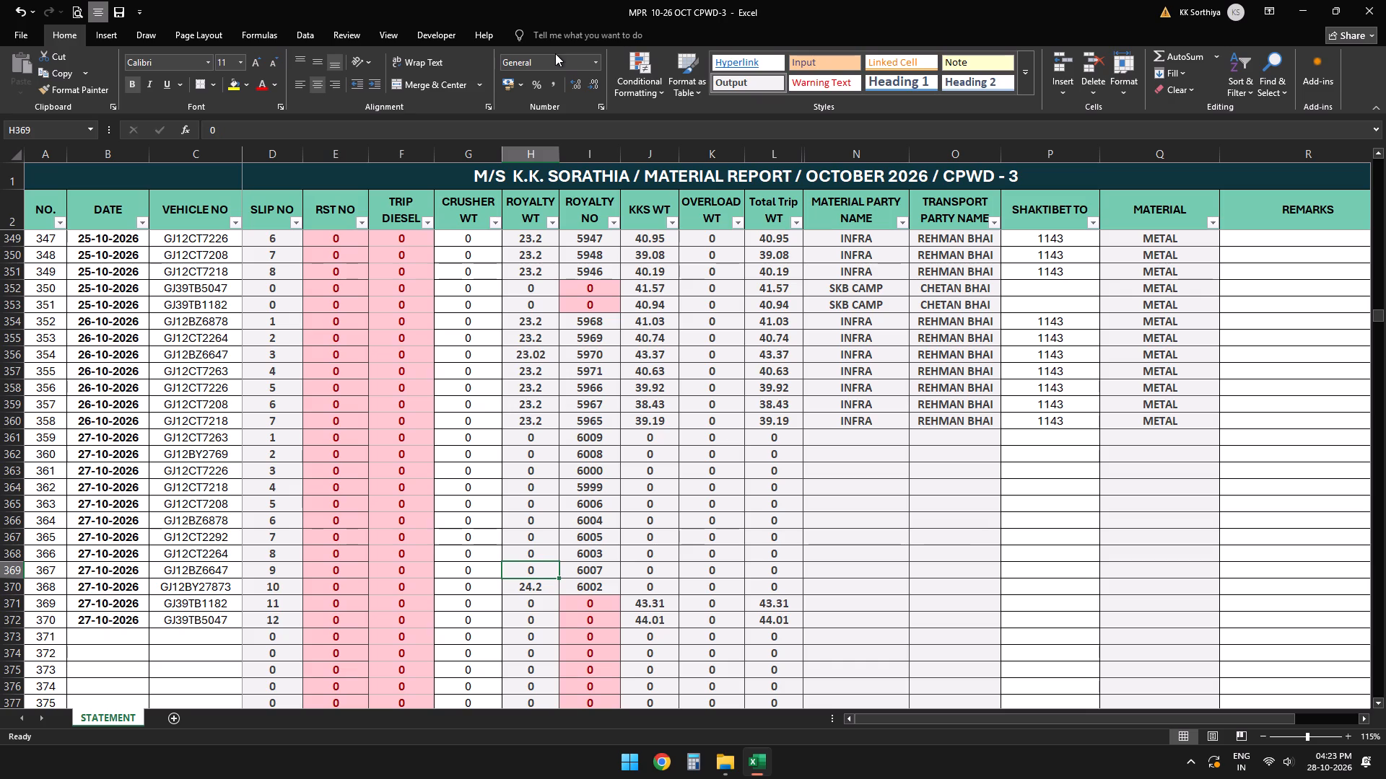
{"action": "key", "text": "Up"}
{"action": "key", "text": "Up"}
{"action": "key", "text": "Up"}
{"action": "key", "text": "Up"}
{"action": "key", "text": "Up"}
{"action": "key", "text": "Up"}
{"action": "key", "text": "Up"}
{"action": "key", "text": "Up"}
{"action": "key", "text": "Up"}
{"action": "key", "text": "Down"}
{"action": "key", "text": "Down"}
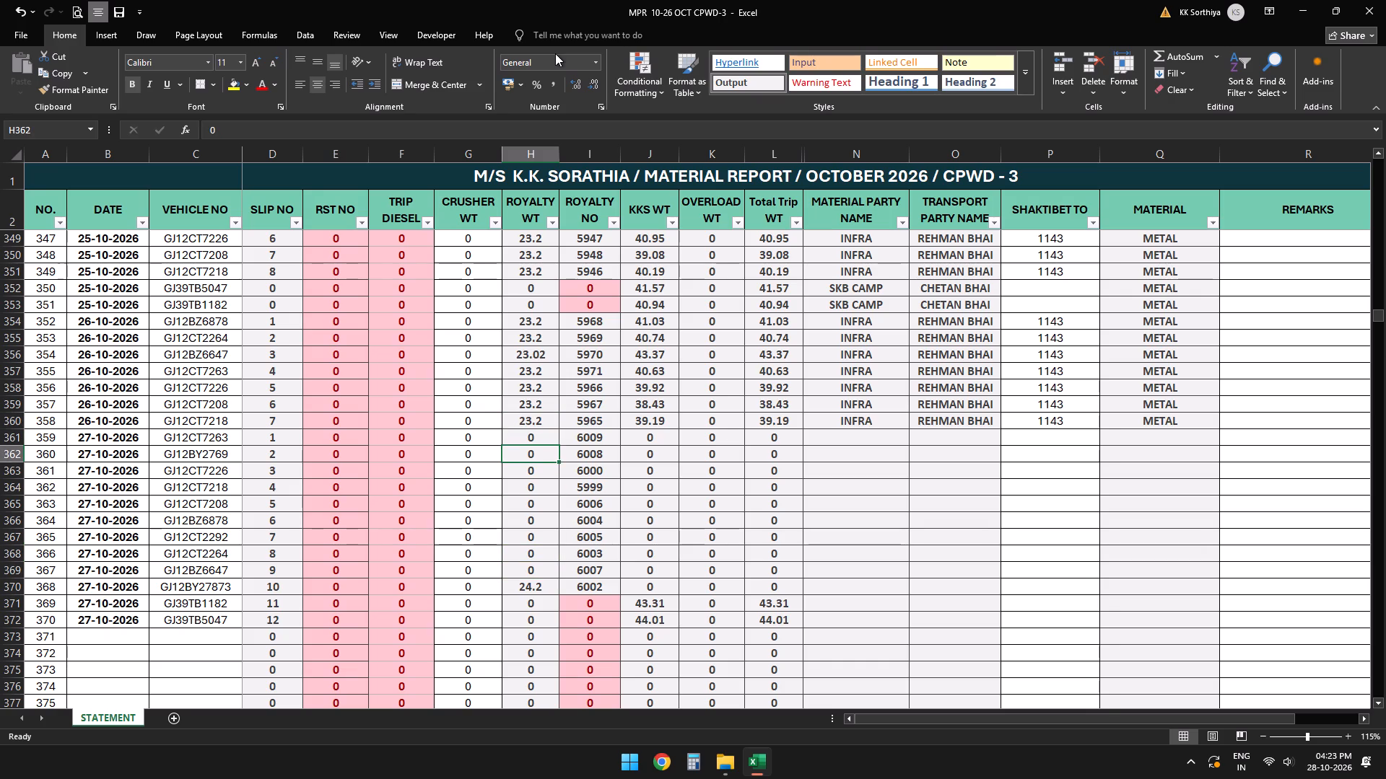
{"action": "type", "text": "24.2"}
{"action": "key", "text": "Up"}
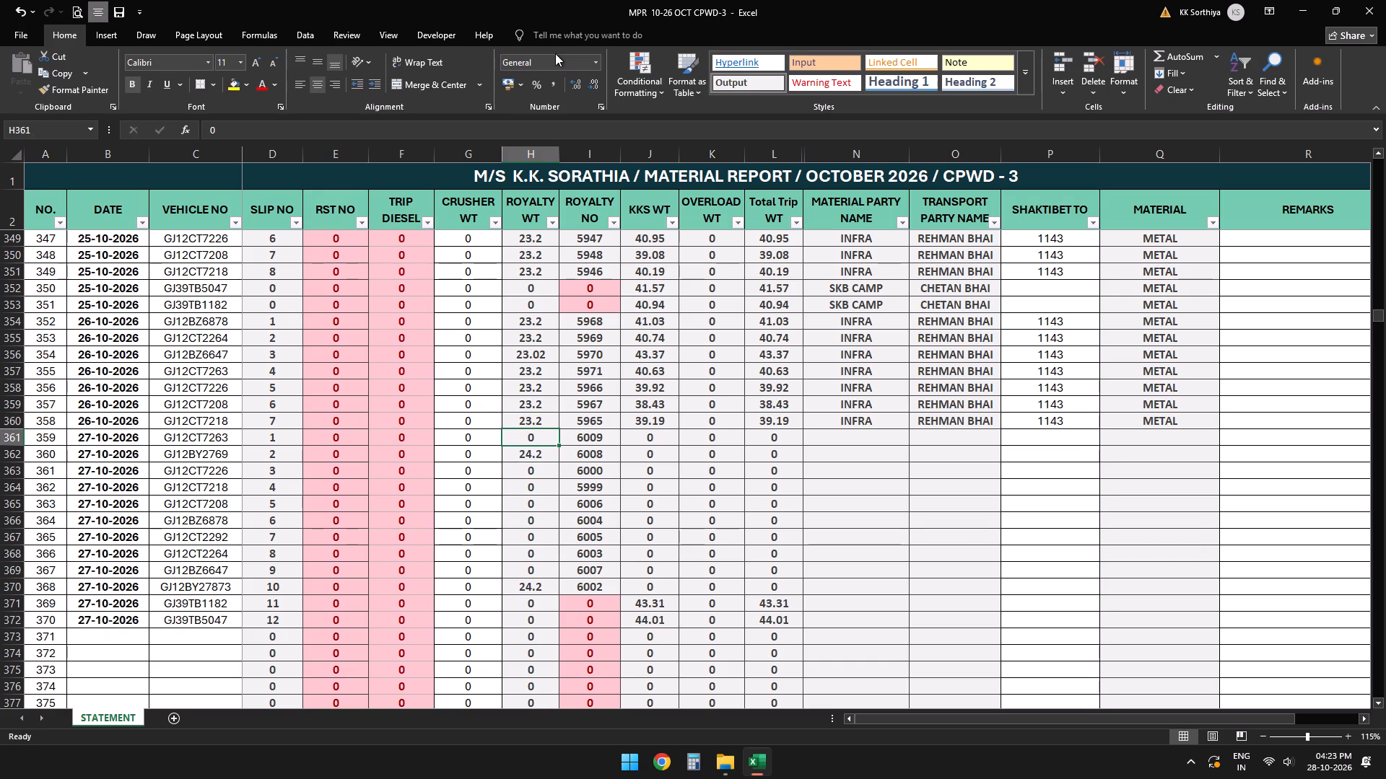
Enter a royalty weight of 23.2 for slips 1, 3, 4 and 5 of 27-10-2026.
{"action": "type", "text": "23.2"}
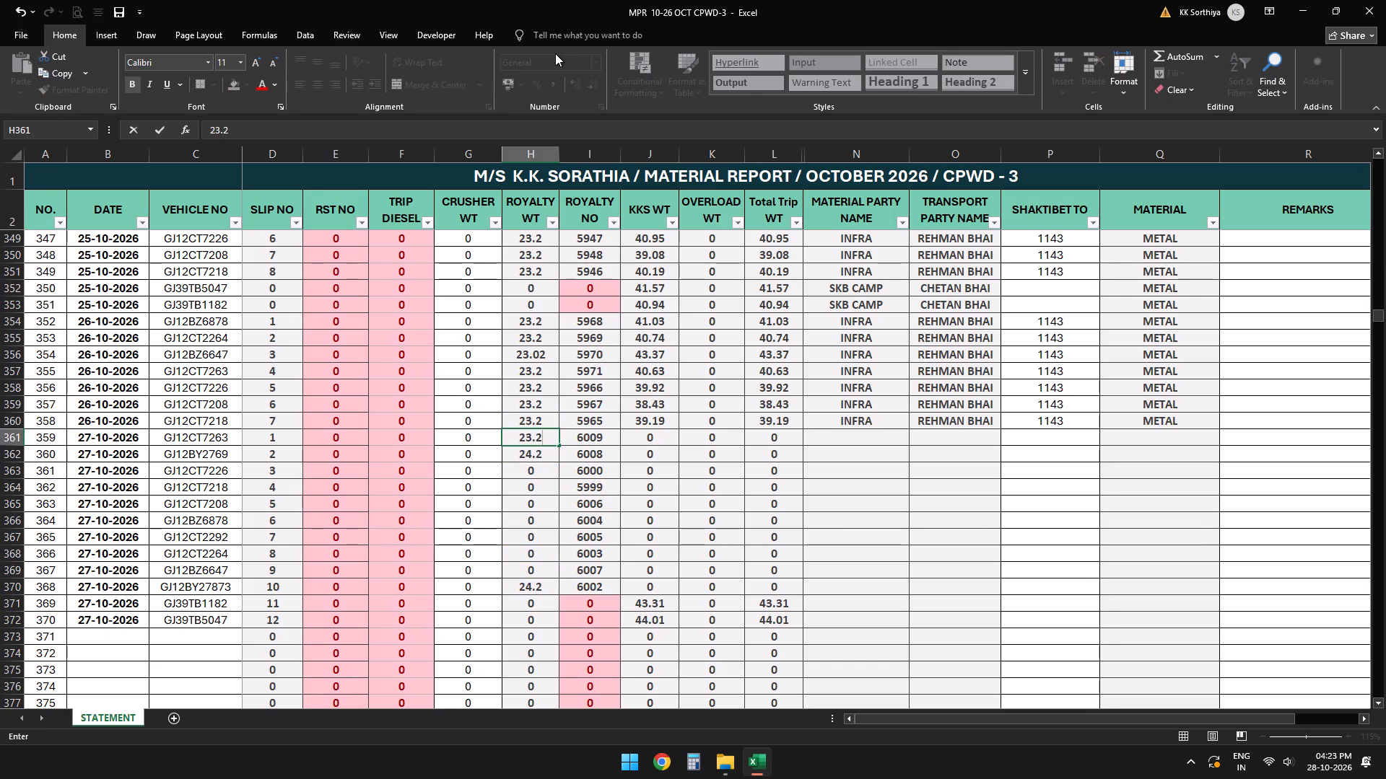
{"action": "key", "text": "Down"}
{"action": "key", "text": "Down"}
{"action": "key", "text": "Down"}
{"action": "key", "text": "Up"}
{"action": "type", "text": "23.2"}
{"action": "key", "text": "Down"}
{"action": "type", "text": "23.2"}
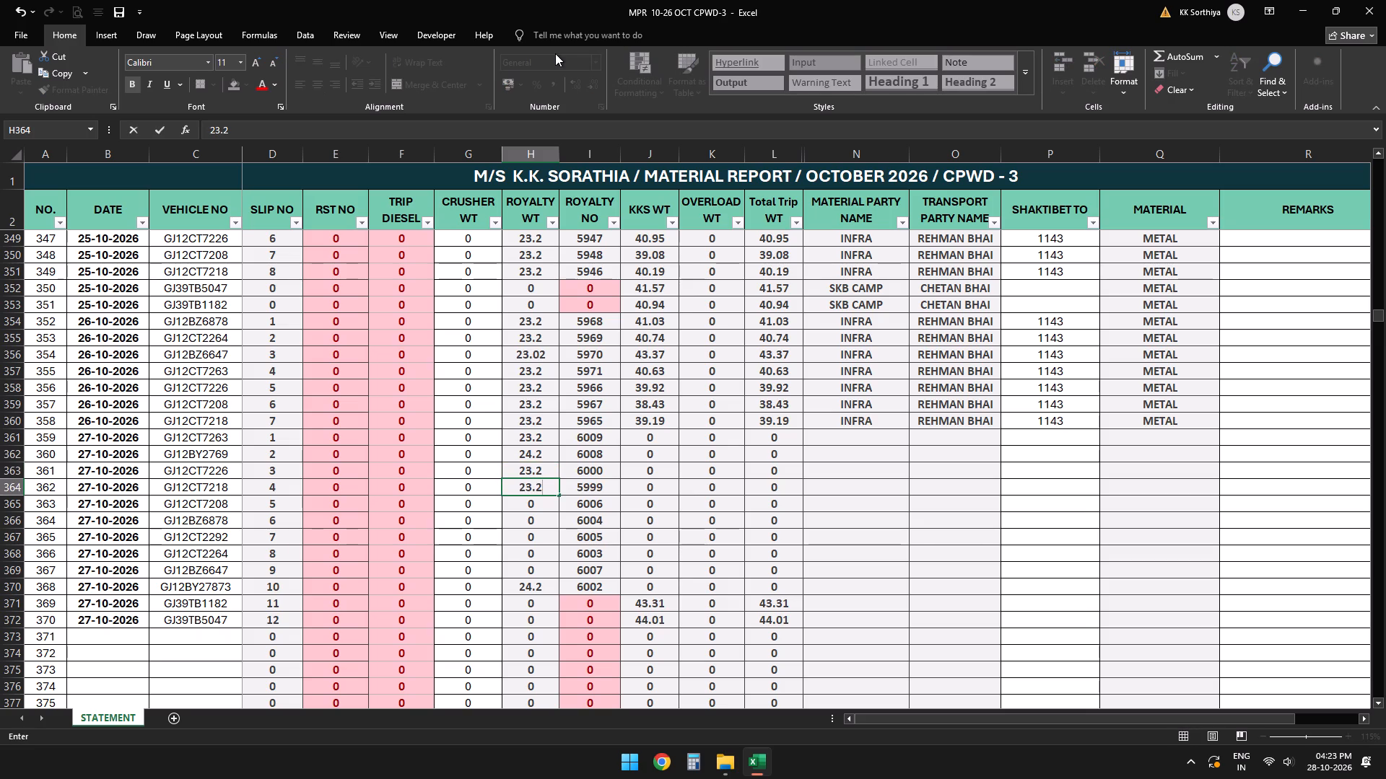
{"action": "key", "text": "Down"}
{"action": "type", "text": "23.2"}
{"action": "key", "text": "Down"}
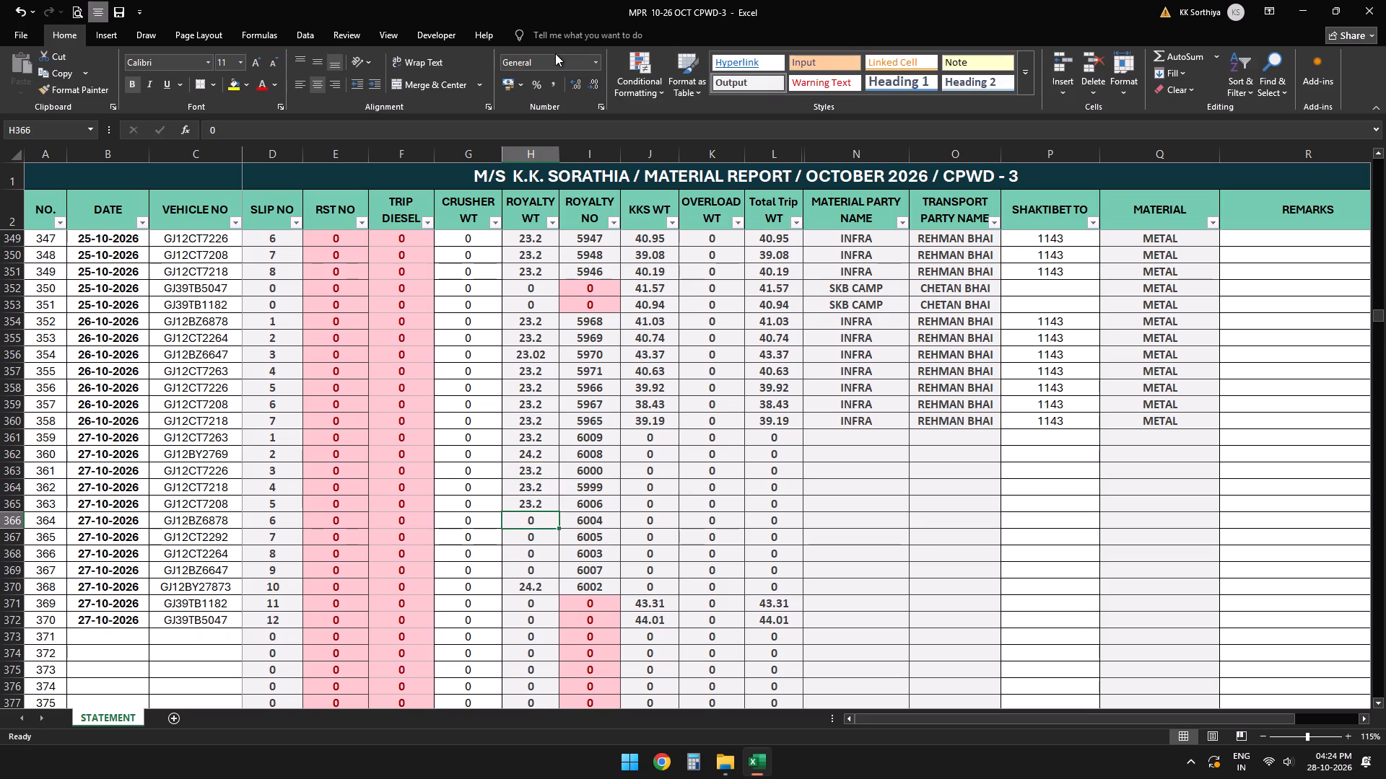
Enter a royalty weight of 23.2 for slips 6 to 9 of 27-10-2026.
{"action": "type", "text": "23.2"}
{"action": "key", "text": "Down"}
{"action": "type", "text": "23.2"}
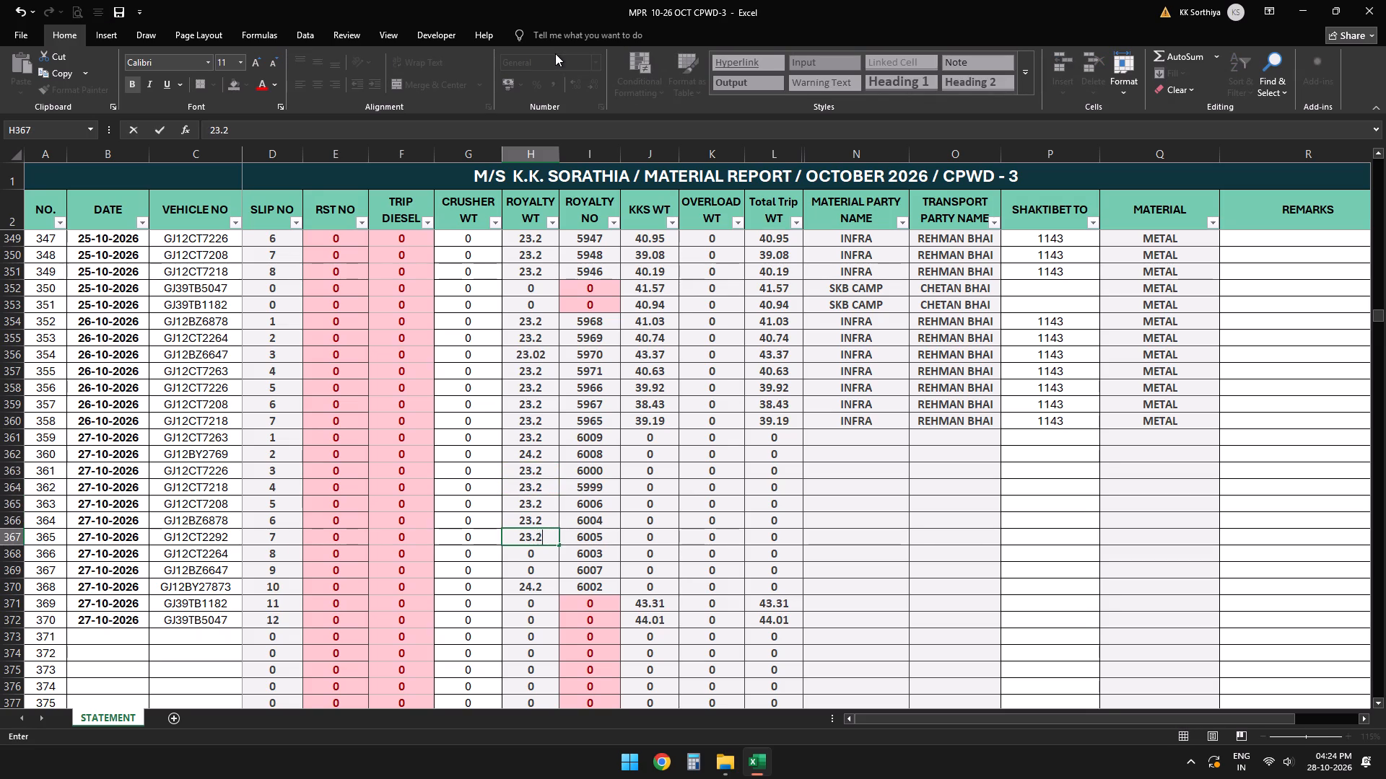
{"action": "key", "text": "Down"}
{"action": "type", "text": "23.2"}
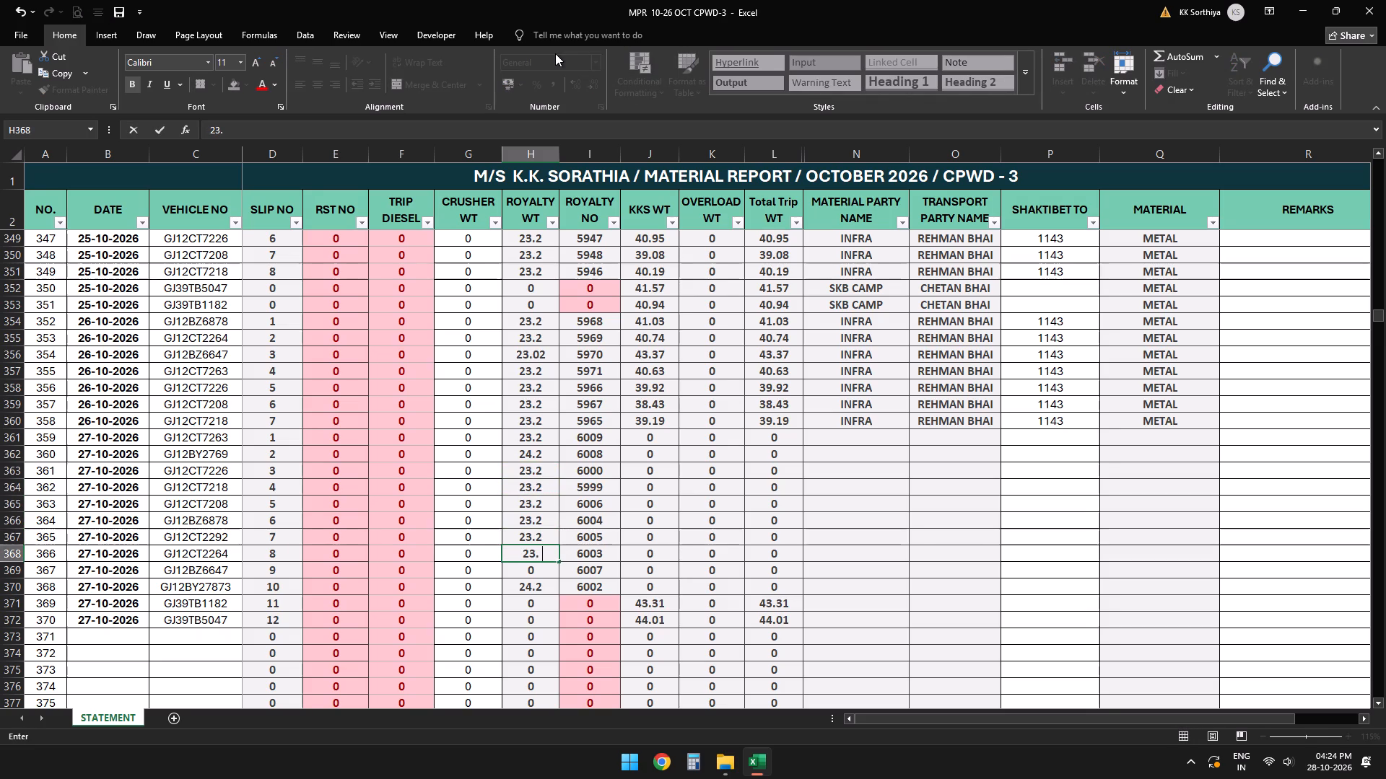
{"action": "key", "text": "Down"}
{"action": "type", "text": "23.2"}
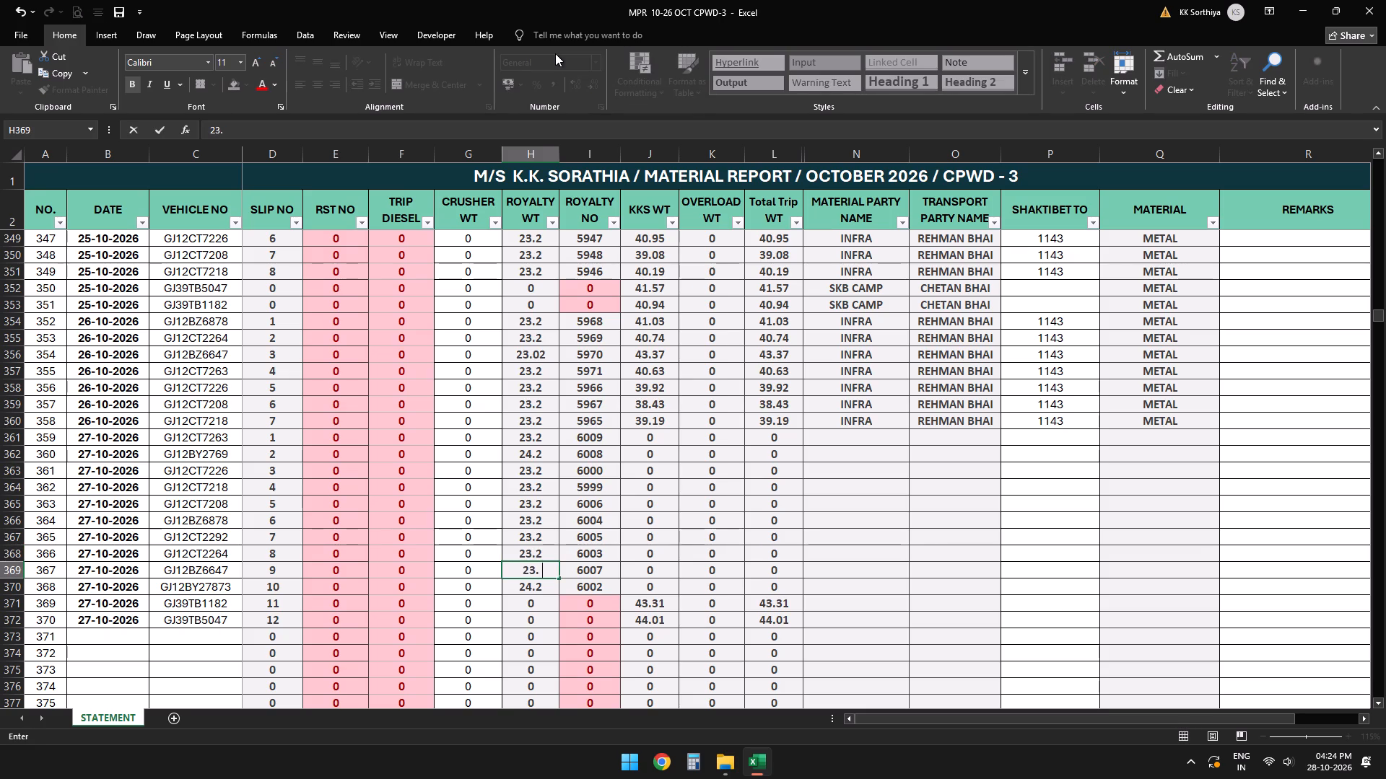
{"action": "key", "text": "Right"}
Enter KKS weights 38.65 and 38.63 for slips 1 and 2 of 27-10-2026.
{"action": "key", "text": "Up"}
{"action": "key", "text": "Up"}
{"action": "key", "text": "Right"}
{"action": "key", "text": "Up"}
{"action": "key", "text": "Up"}
{"action": "key", "text": "Up"}
{"action": "key", "text": "Up"}
{"action": "key", "text": "Up"}
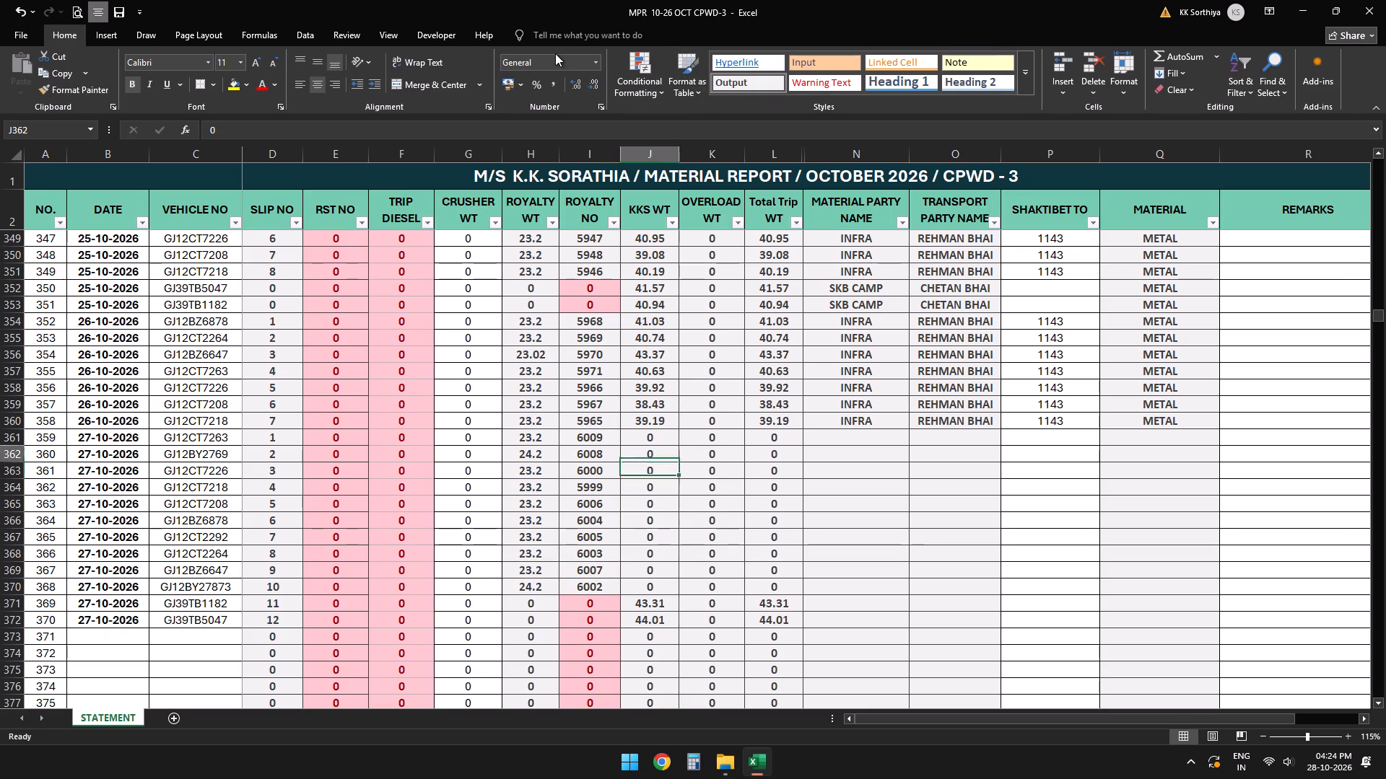
{"action": "key", "text": "Up"}
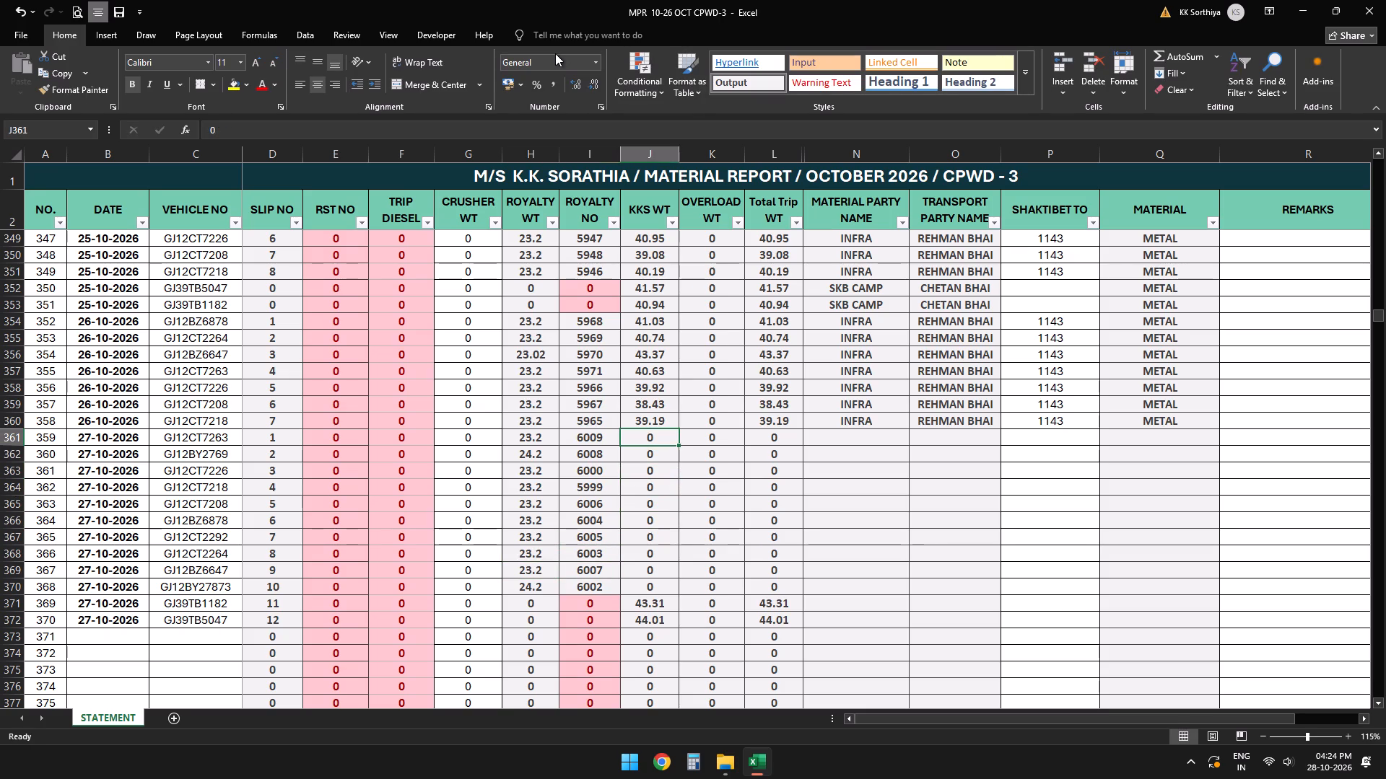
{"action": "type", "text": "38."}
{"action": "type", "text": "65"}
{"action": "key", "text": "Down"}
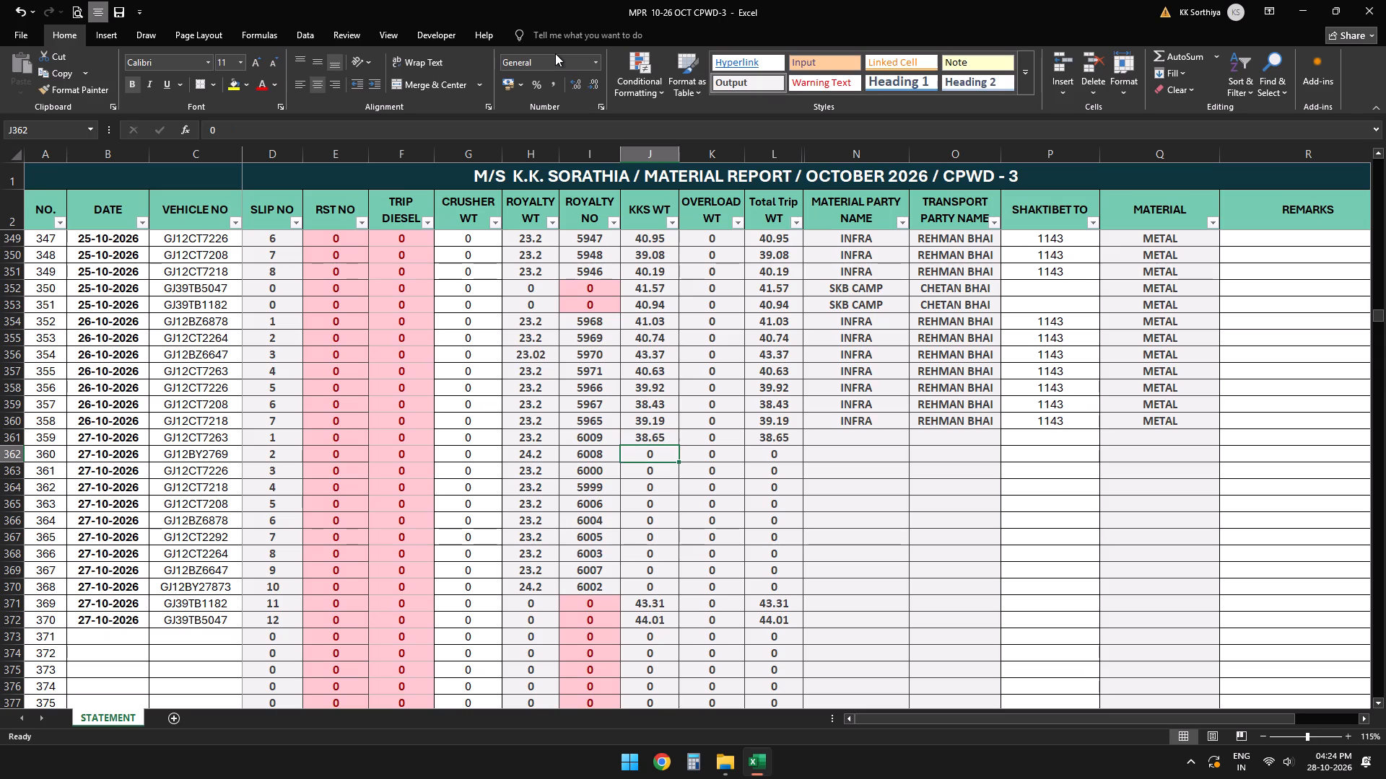
{"action": "type", "text": "38"}
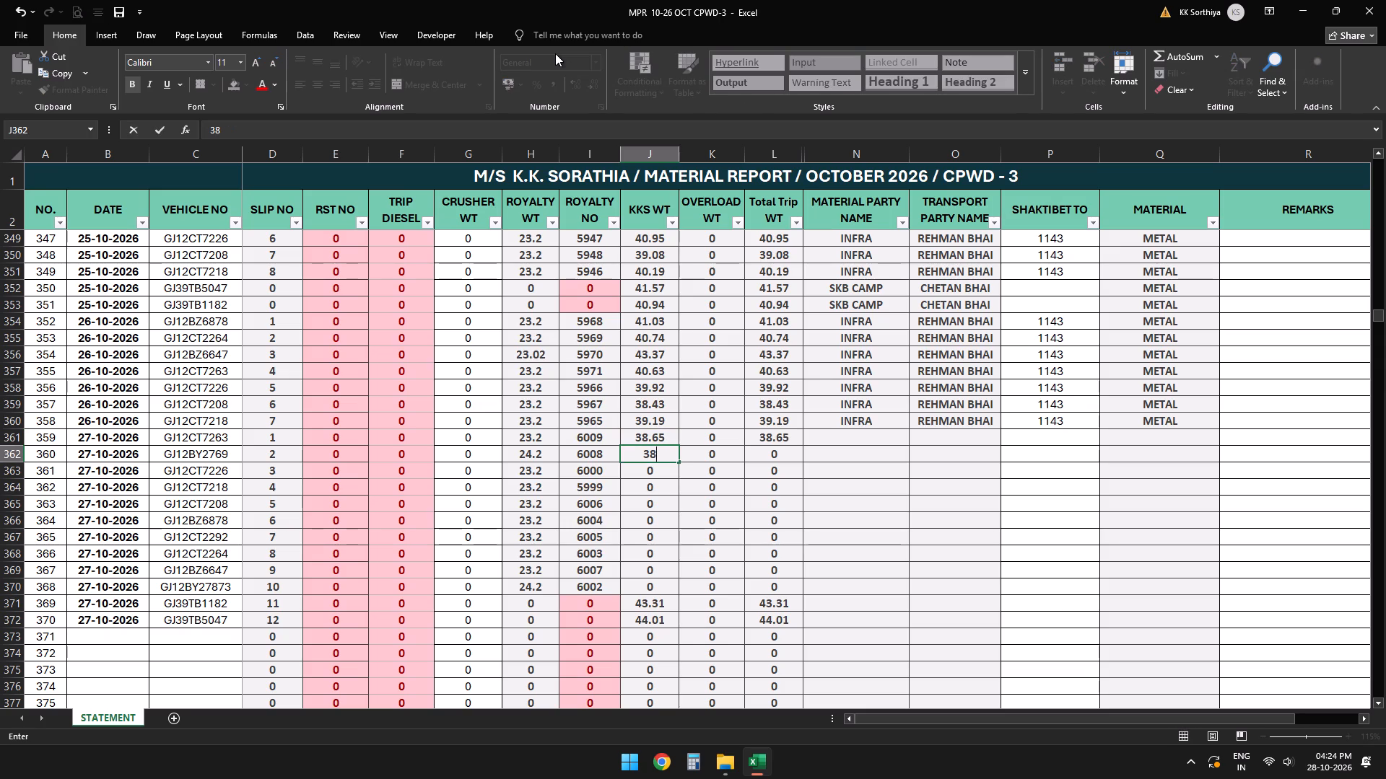
{"action": "key", "text": "period"}
{"action": "type", "text": "63"}
{"action": "key", "text": "Down"}
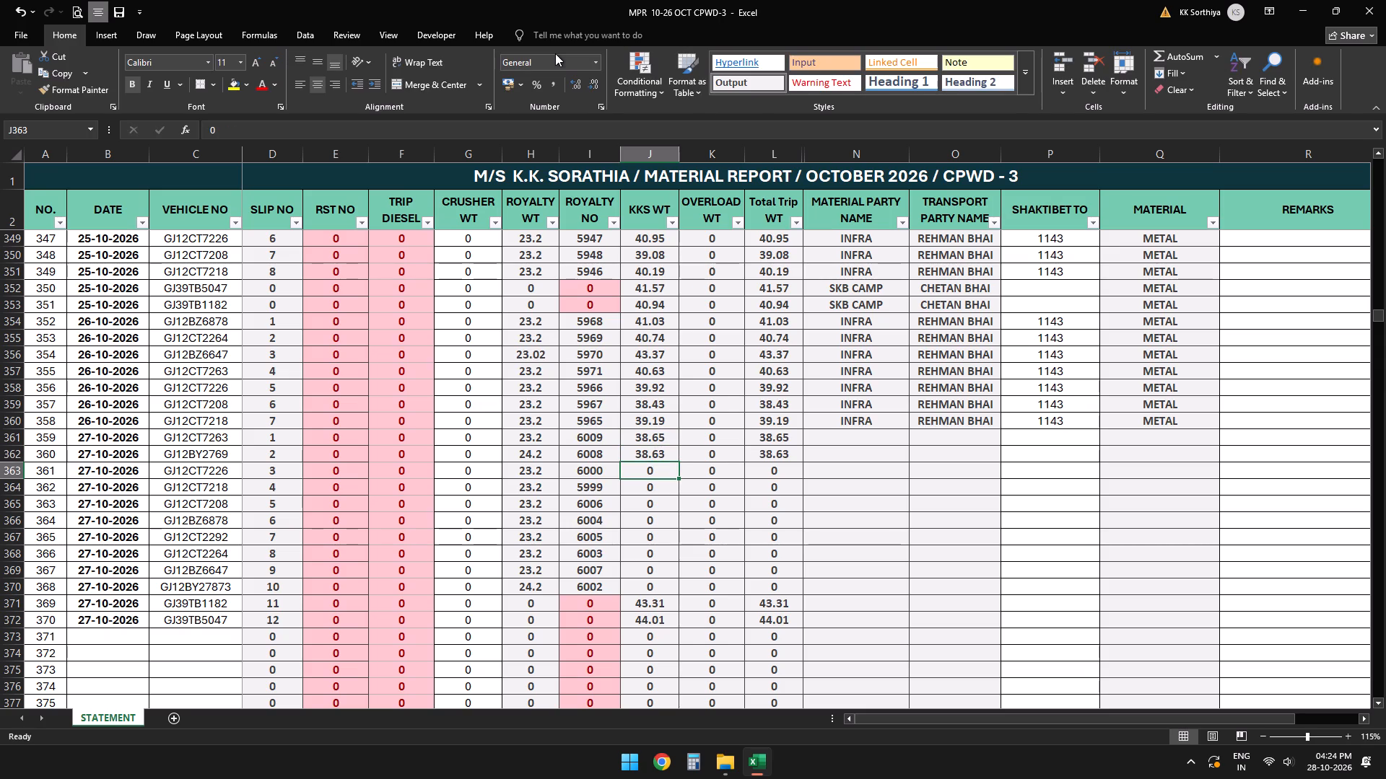
Enter KKS weights 38.45, 38.97, 39.38 and 39.00 for slips 3 to 6 of 27-10-2026.
{"action": "type", "text": "38."}
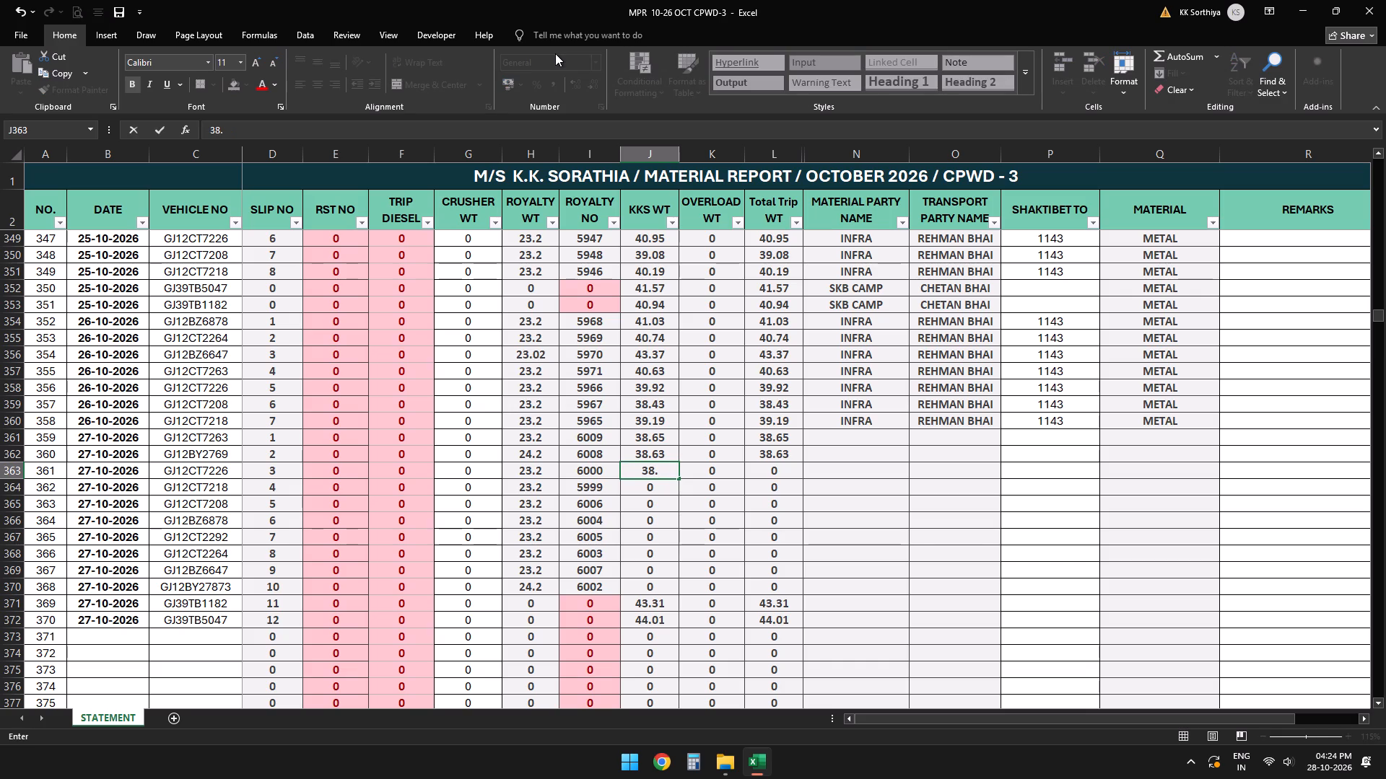
{"action": "type", "text": "45"}
{"action": "key", "text": "Down"}
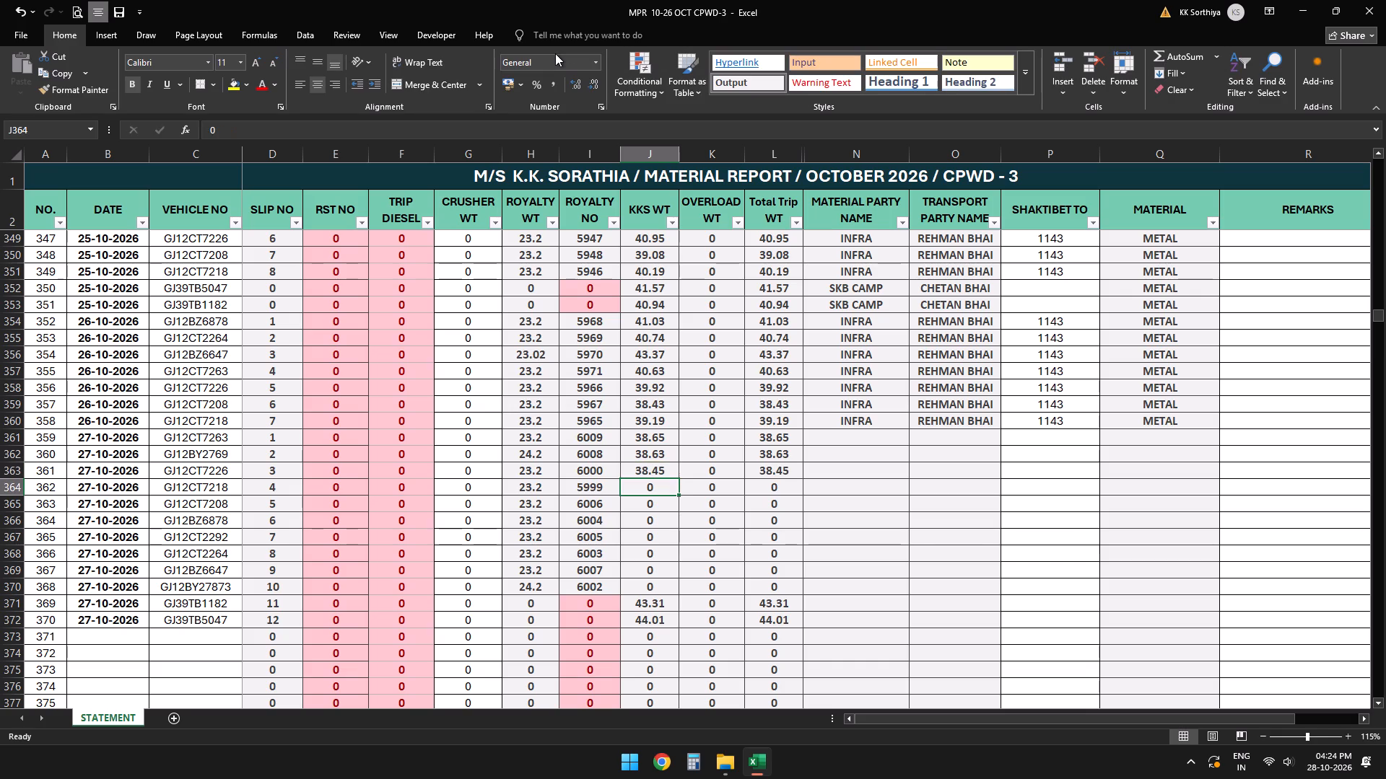
{"action": "type", "text": "38.97"}
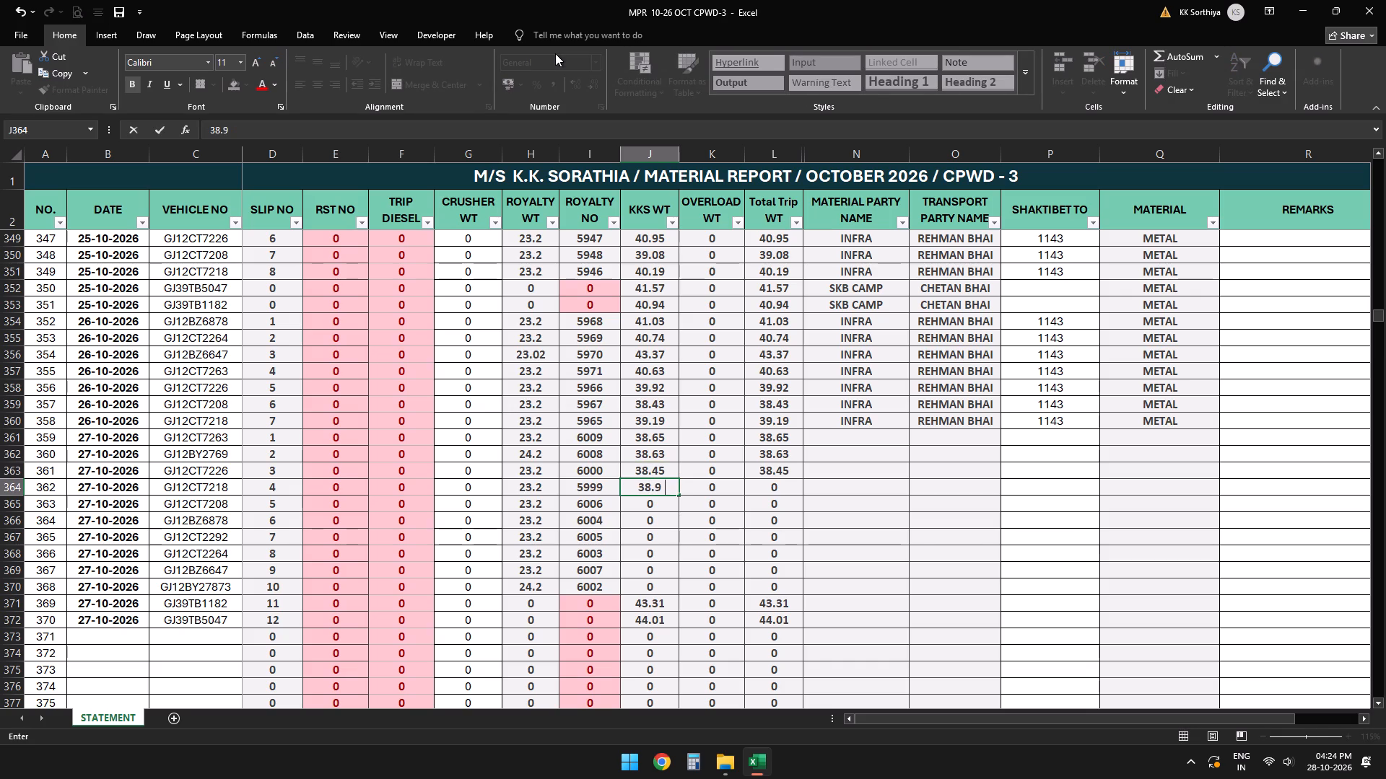
{"action": "key", "text": "Down"}
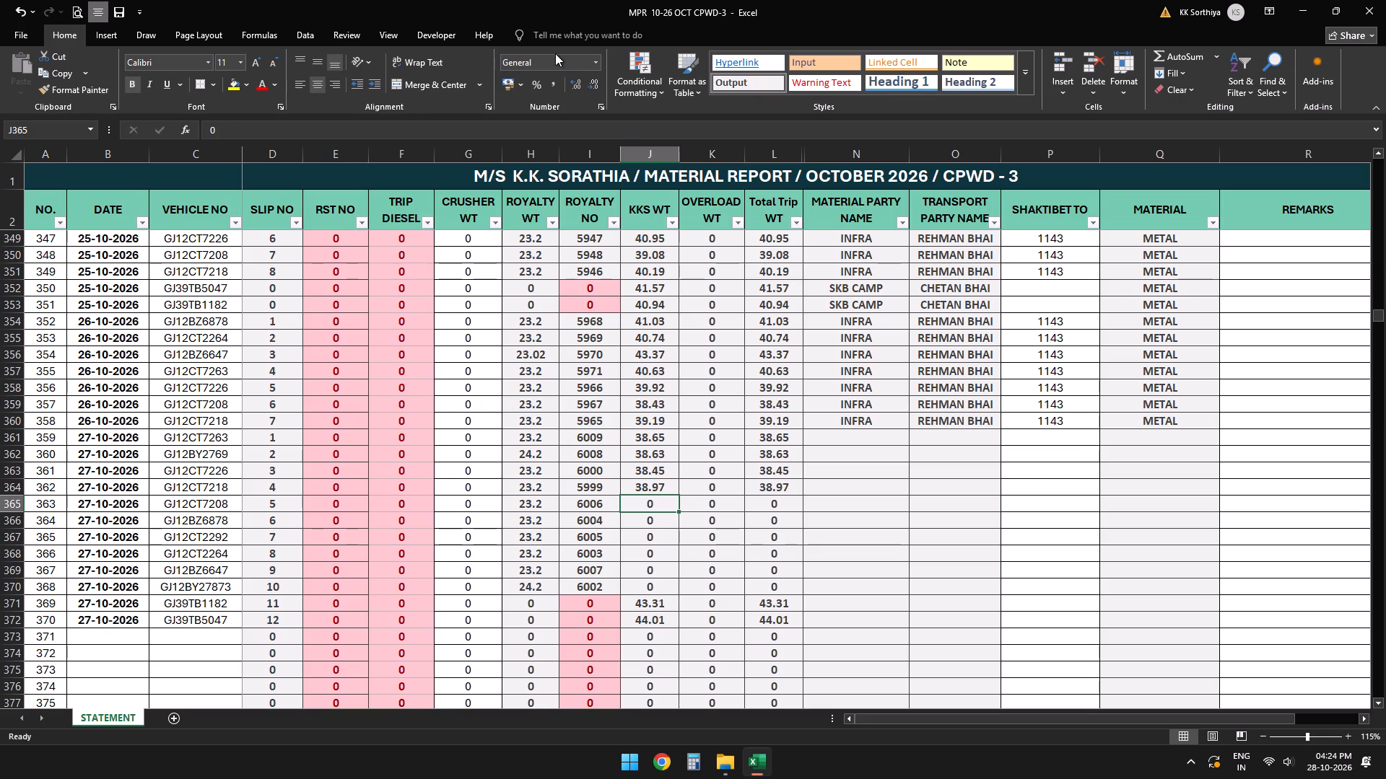
{"action": "type", "text": "39.38"}
{"action": "key", "text": "Down"}
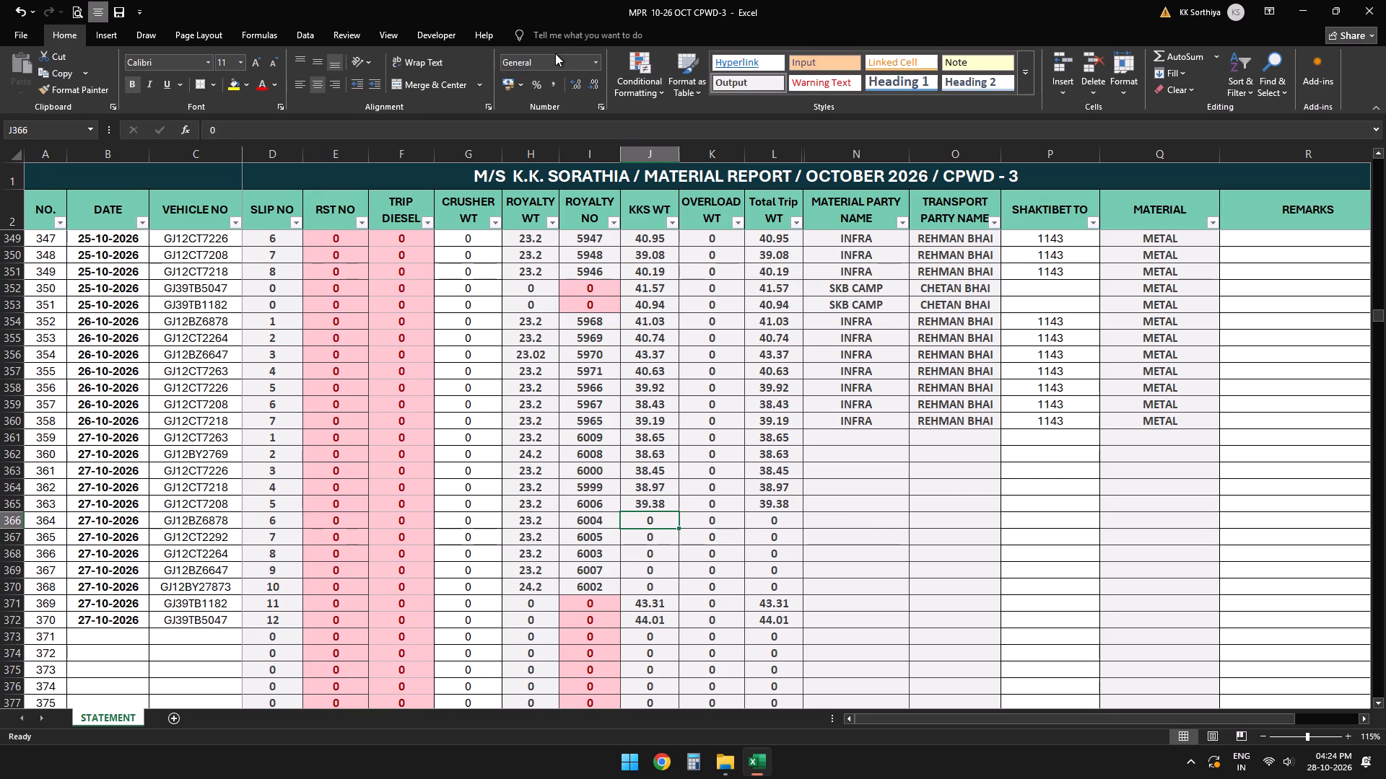
{"action": "type", "text": "39.00"}
{"action": "key", "text": "Down"}
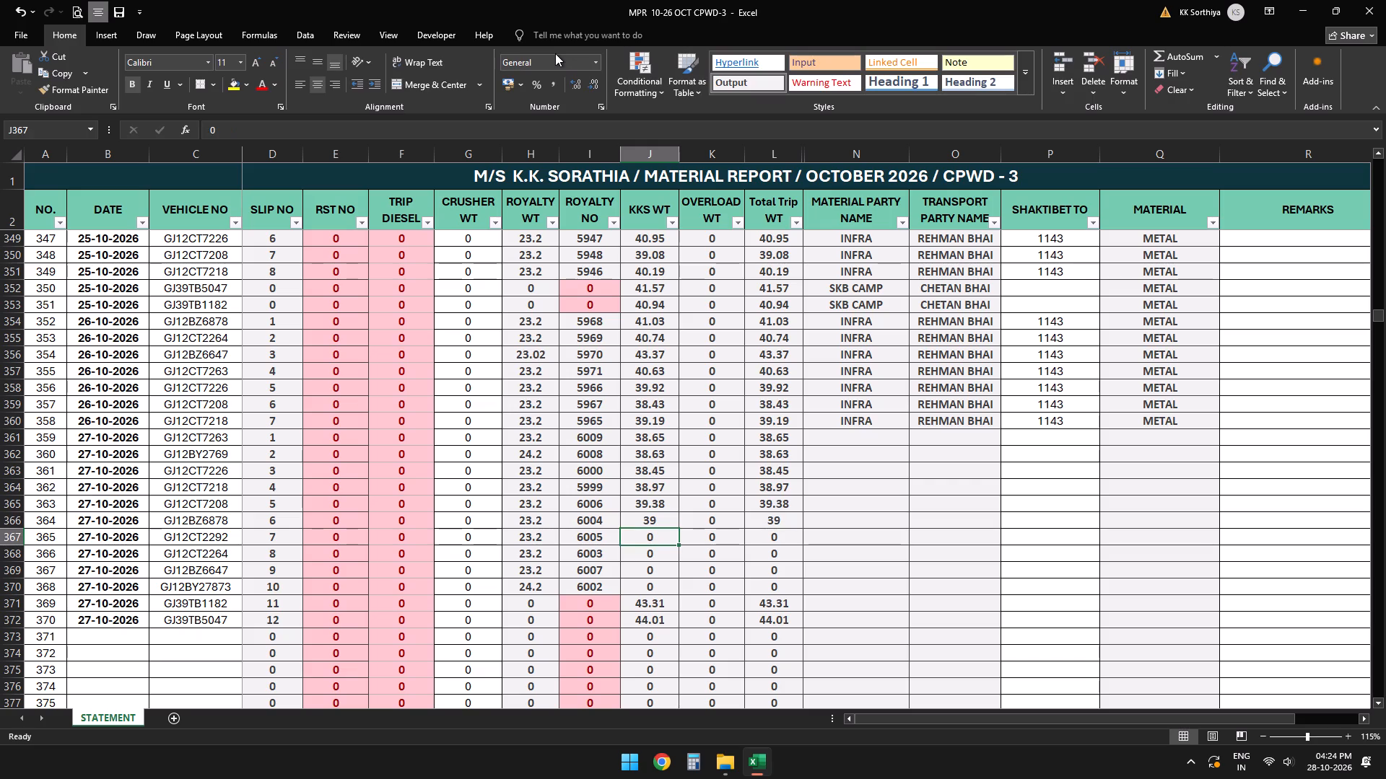
Enter KKS weights 41.83, 39.5, 38.12 and 38.85 for slips 7 to 10 of 27-10-2026.
{"action": "type", "text": "41."}
{"action": "type", "text": "83"}
{"action": "key", "text": "Down"}
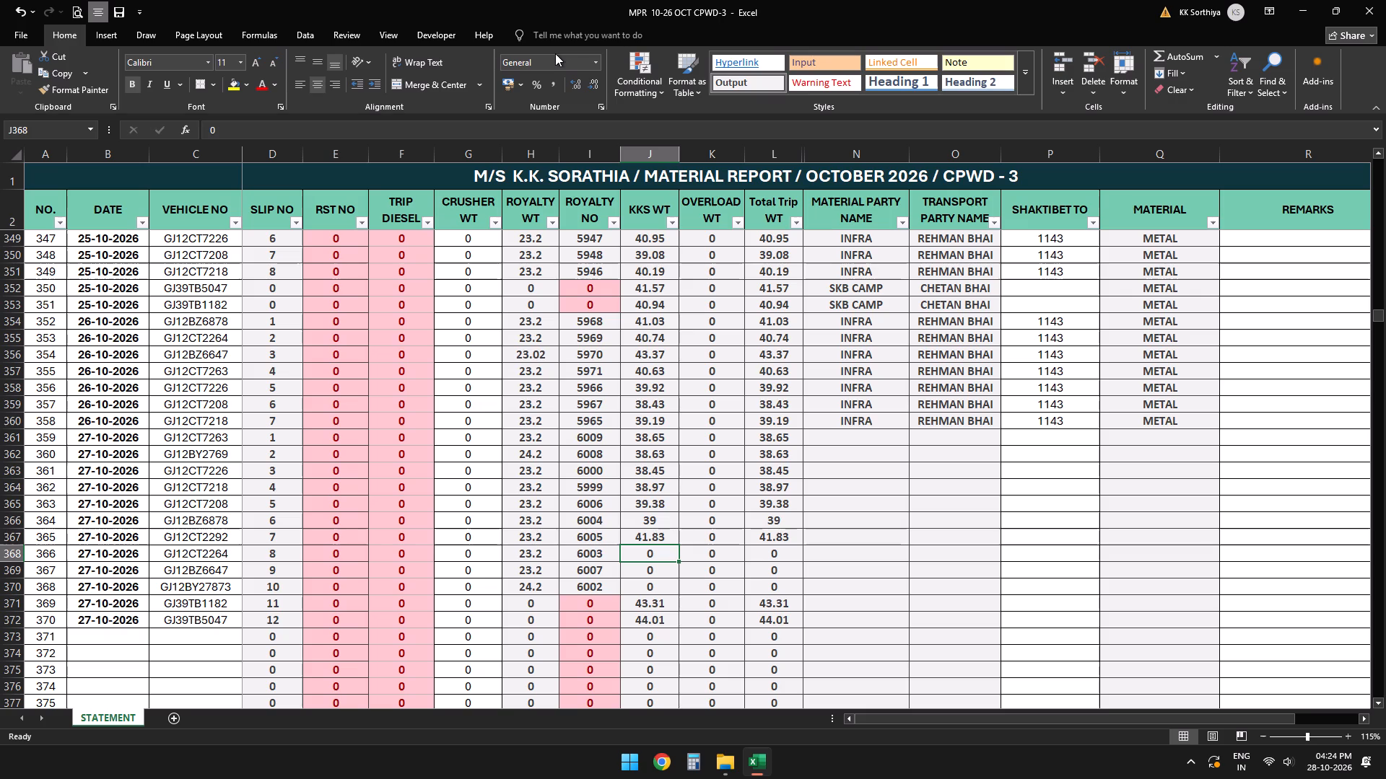
{"action": "type", "text": "39.5"}
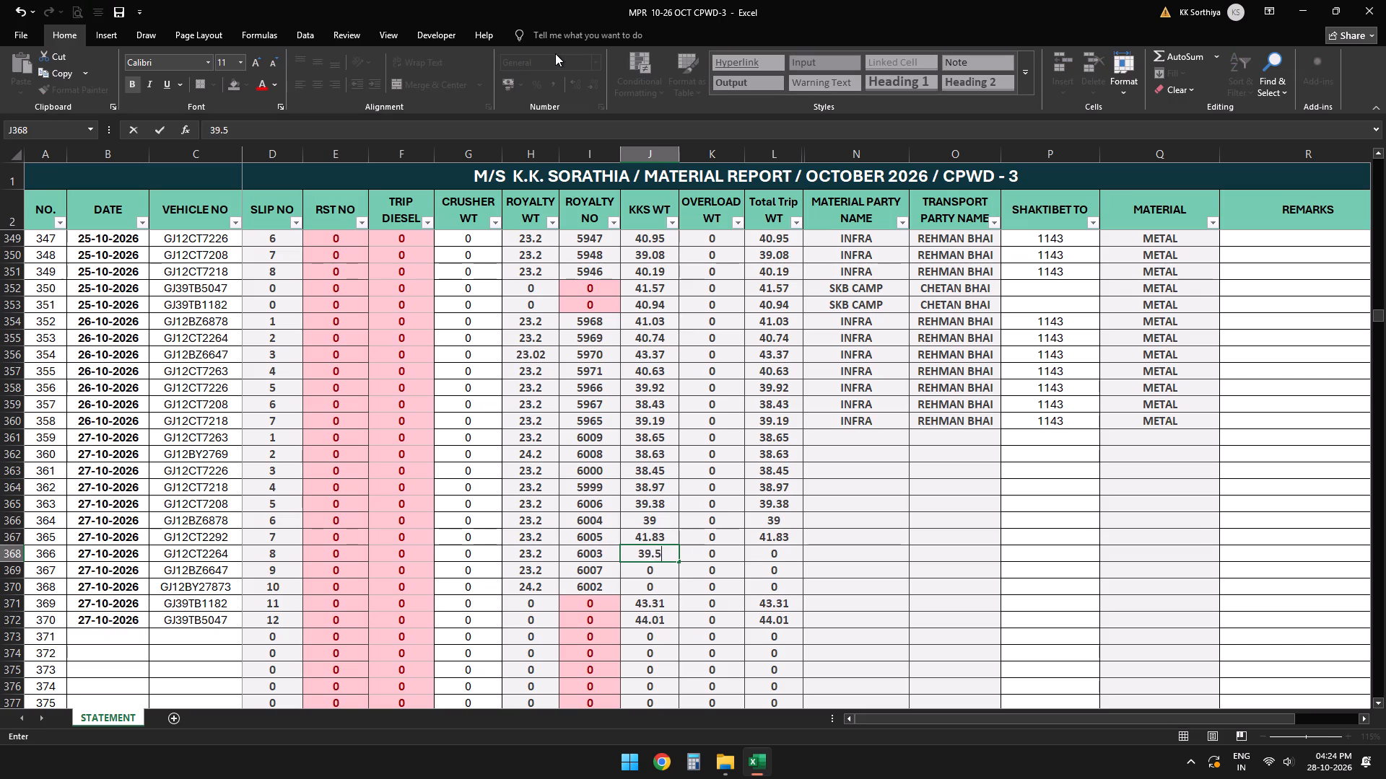
{"action": "key", "text": "Down"}
{"action": "type", "text": "38.12"}
{"action": "key", "text": "Down"}
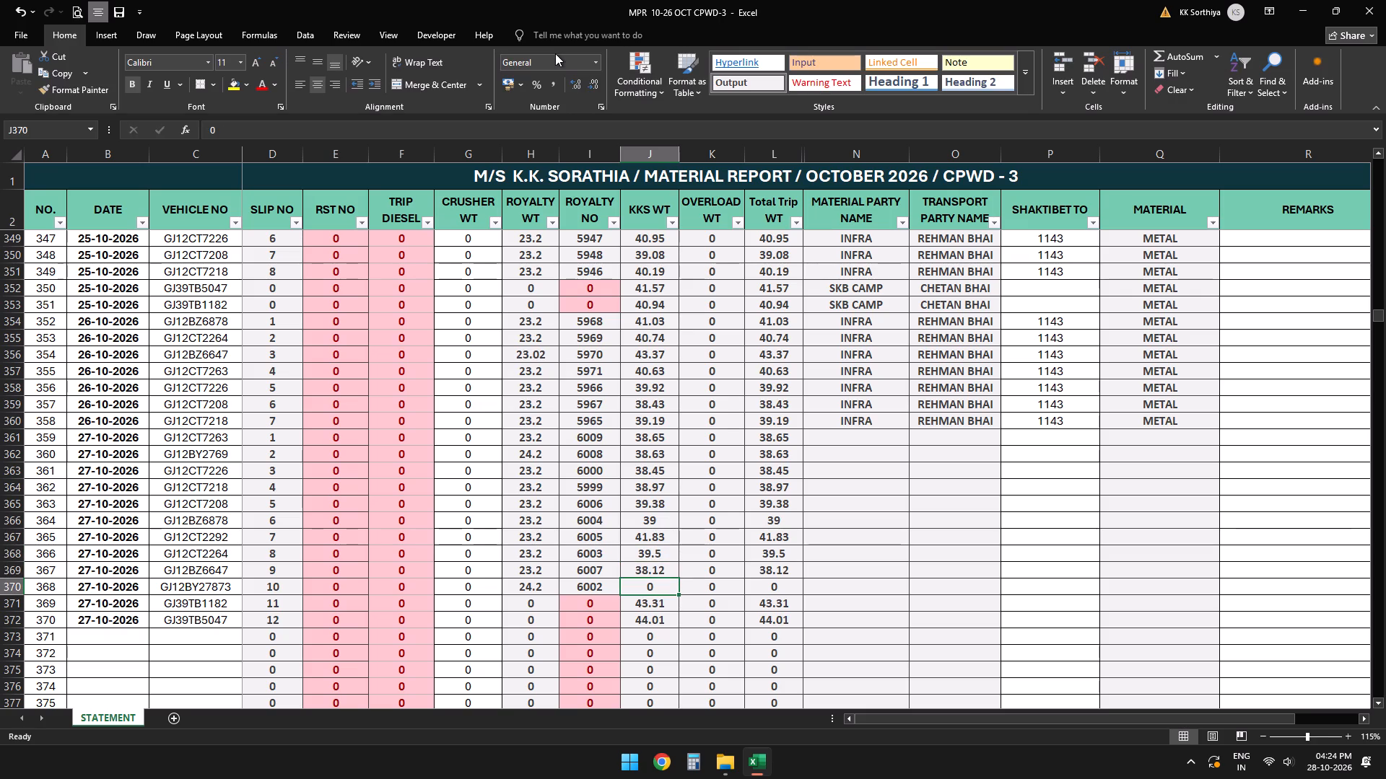
{"action": "type", "text": "38."}
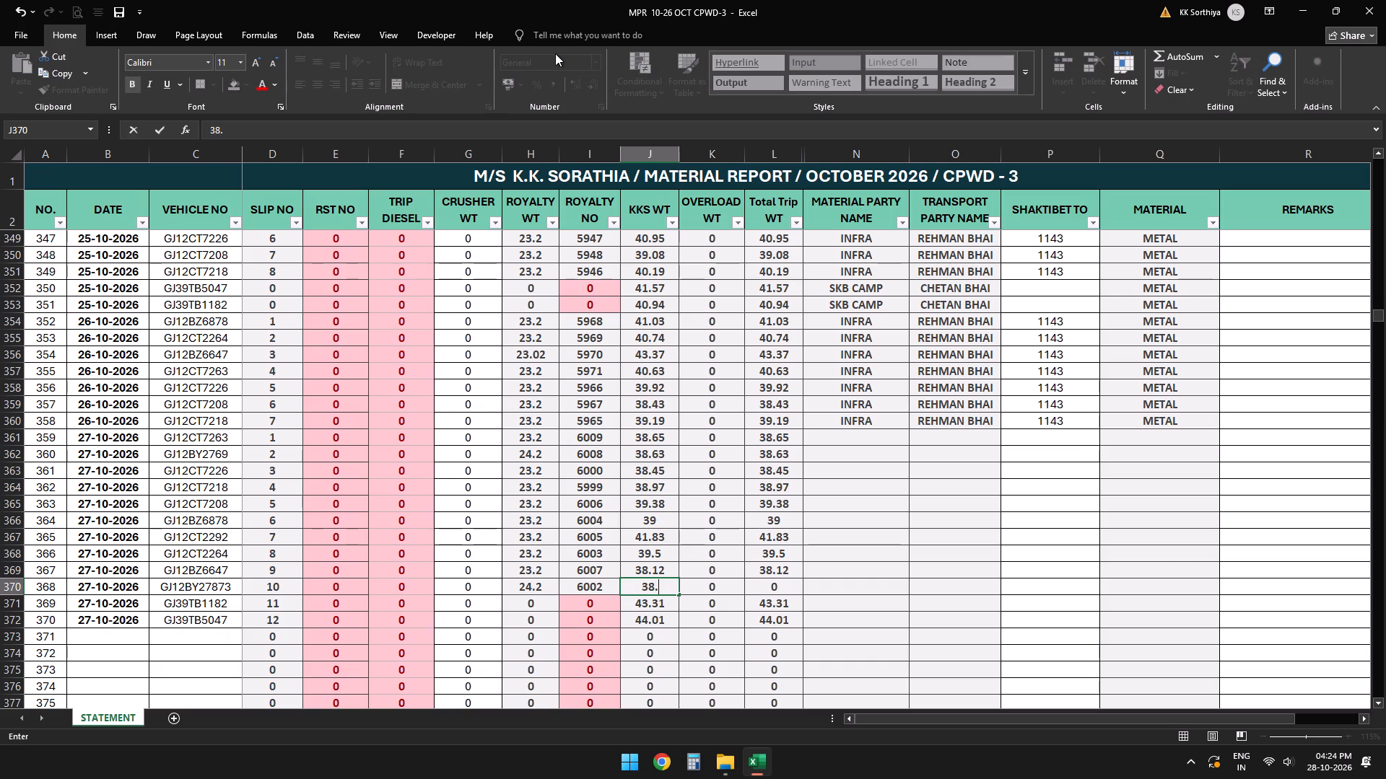
{"action": "type", "text": "85"}
{"action": "key", "text": "Up"}
{"action": "key", "text": "Down"}
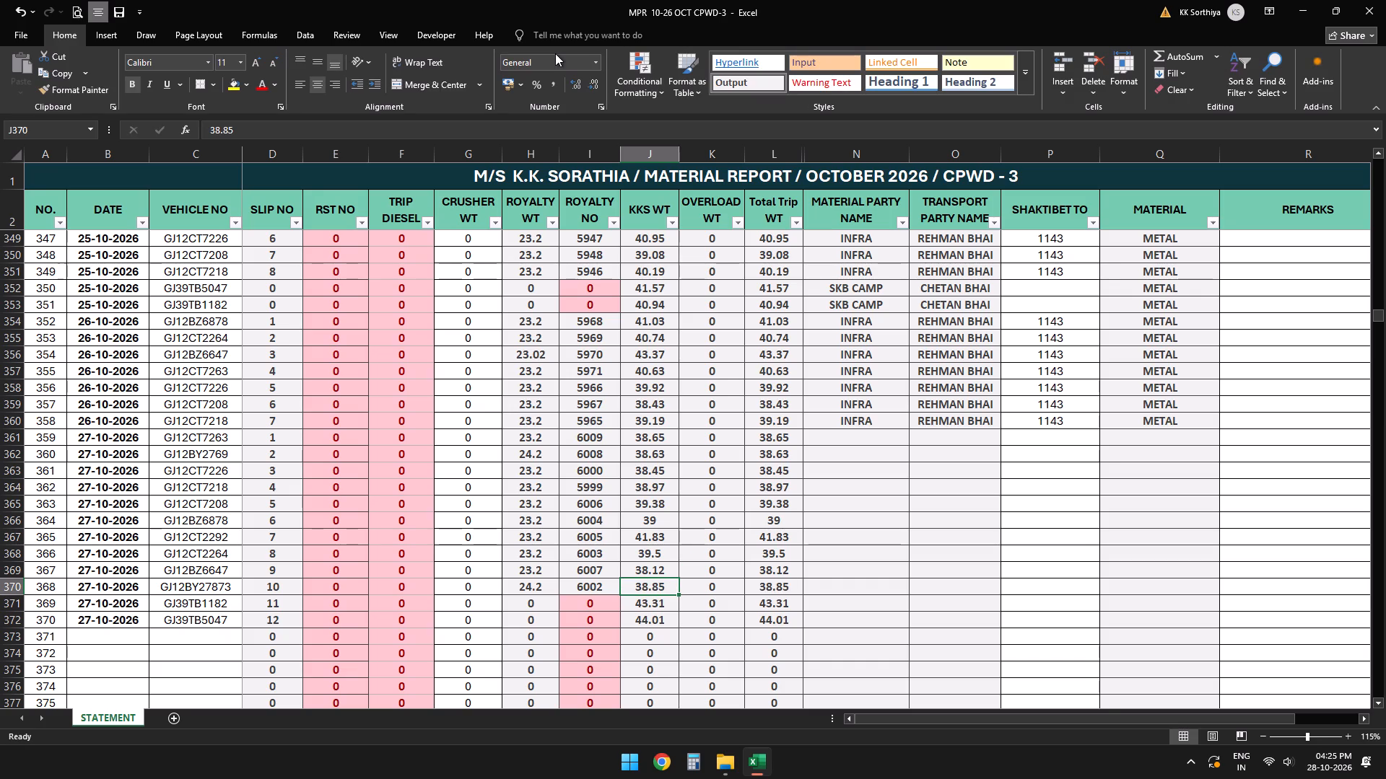
Enter REHMAN BHAI as the transport party name for slips 1 to 5 of 27-10-2026.
{"action": "key", "text": "Right"}
{"action": "key", "text": "Right"}
{"action": "key", "text": "Up"}
{"action": "key", "text": "Up"}
{"action": "key", "text": "Up"}
{"action": "key", "text": "Up"}
{"action": "key", "text": "Right"}
{"action": "key", "text": "Up"}
{"action": "key", "text": "Right"}
{"action": "key", "text": "Up"}
{"action": "key", "text": "Up"}
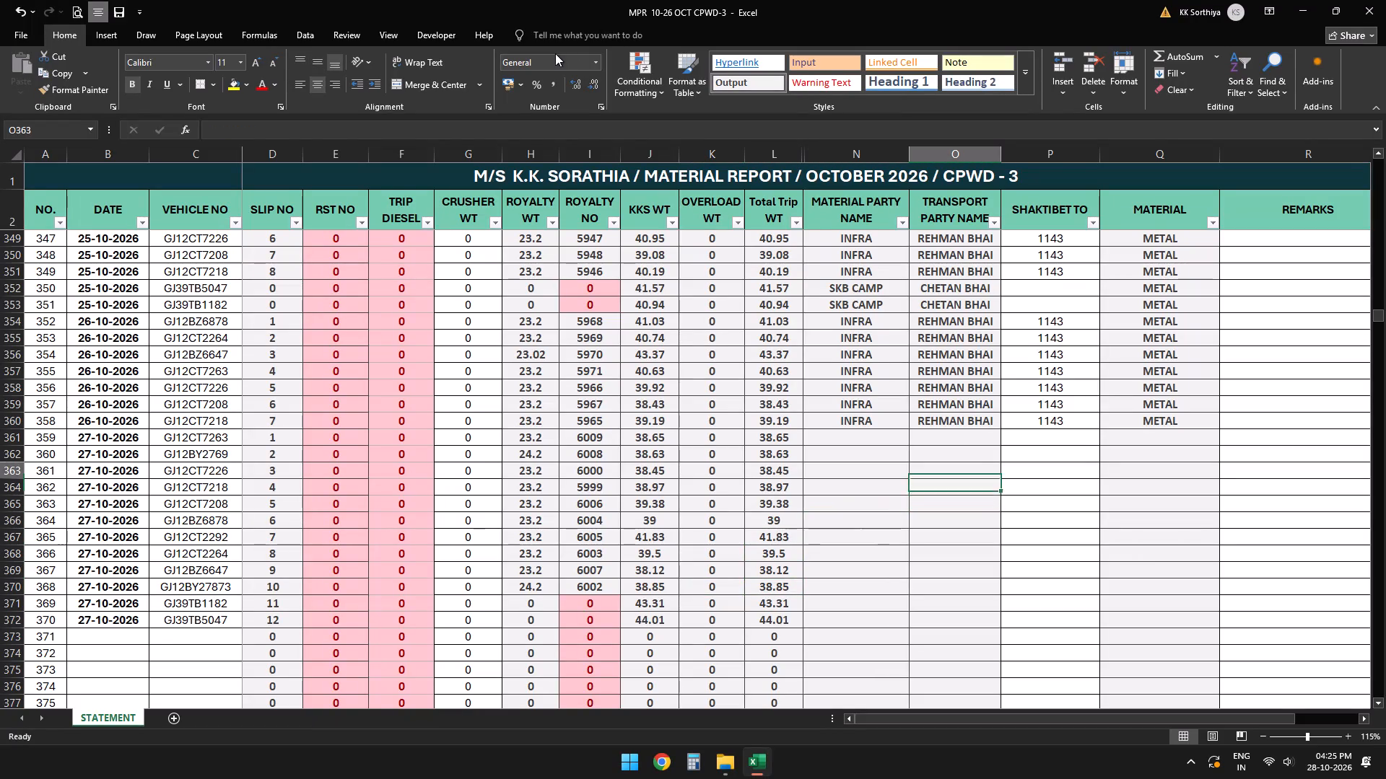
{"action": "key", "text": "Up"}
{"action": "key", "text": "Up"}
{"action": "key", "text": "r"}
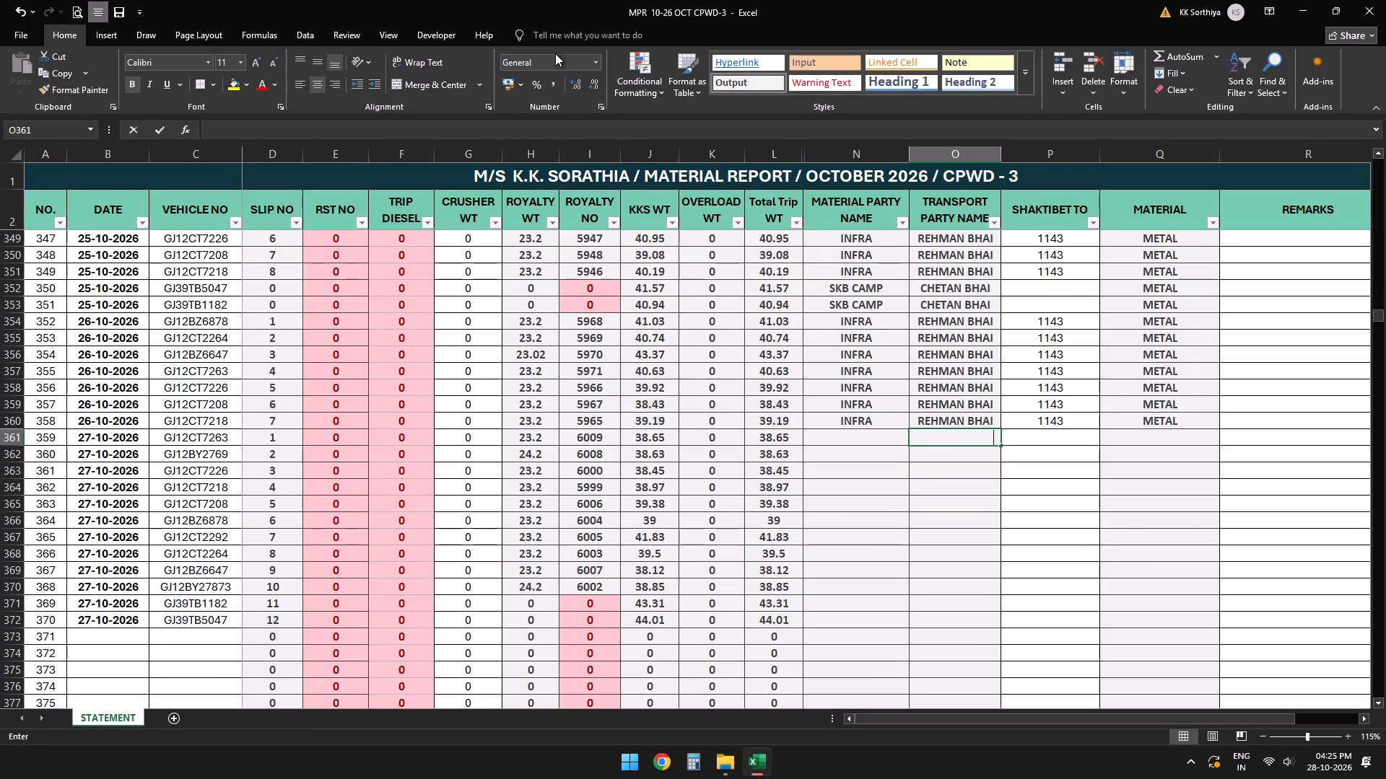
{"action": "key", "text": "Down"}
{"action": "key", "text": "r"}
{"action": "key", "text": "Down"}
{"action": "key", "text": "r"}
{"action": "key", "text": "Down"}
{"action": "key", "text": "r"}
{"action": "key", "text": "Down"}
{"action": "key", "text": "r"}
Enter REHMAN BHAI as the transport party name for slips 6 to 11 of 27-10-2026.
{"action": "key", "text": "Down"}
{"action": "key", "text": "r"}
{"action": "key", "text": "Down"}
{"action": "key", "text": "r"}
{"action": "key", "text": "Down"}
{"action": "key", "text": "r"}
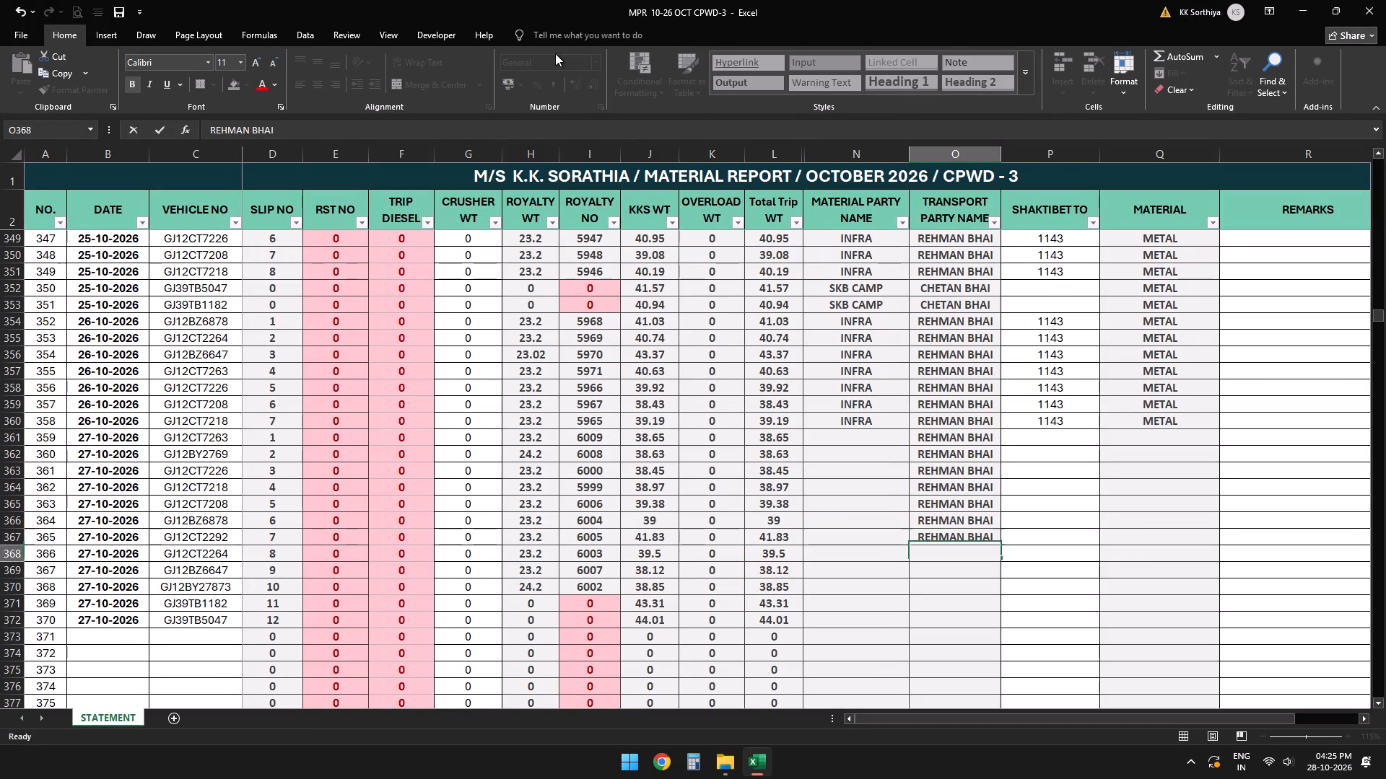
{"action": "key", "text": "Down"}
{"action": "key", "text": "r"}
{"action": "key", "text": "Down"}
{"action": "key", "text": "r"}
{"action": "key", "text": "Down"}
{"action": "key", "text": "r"}
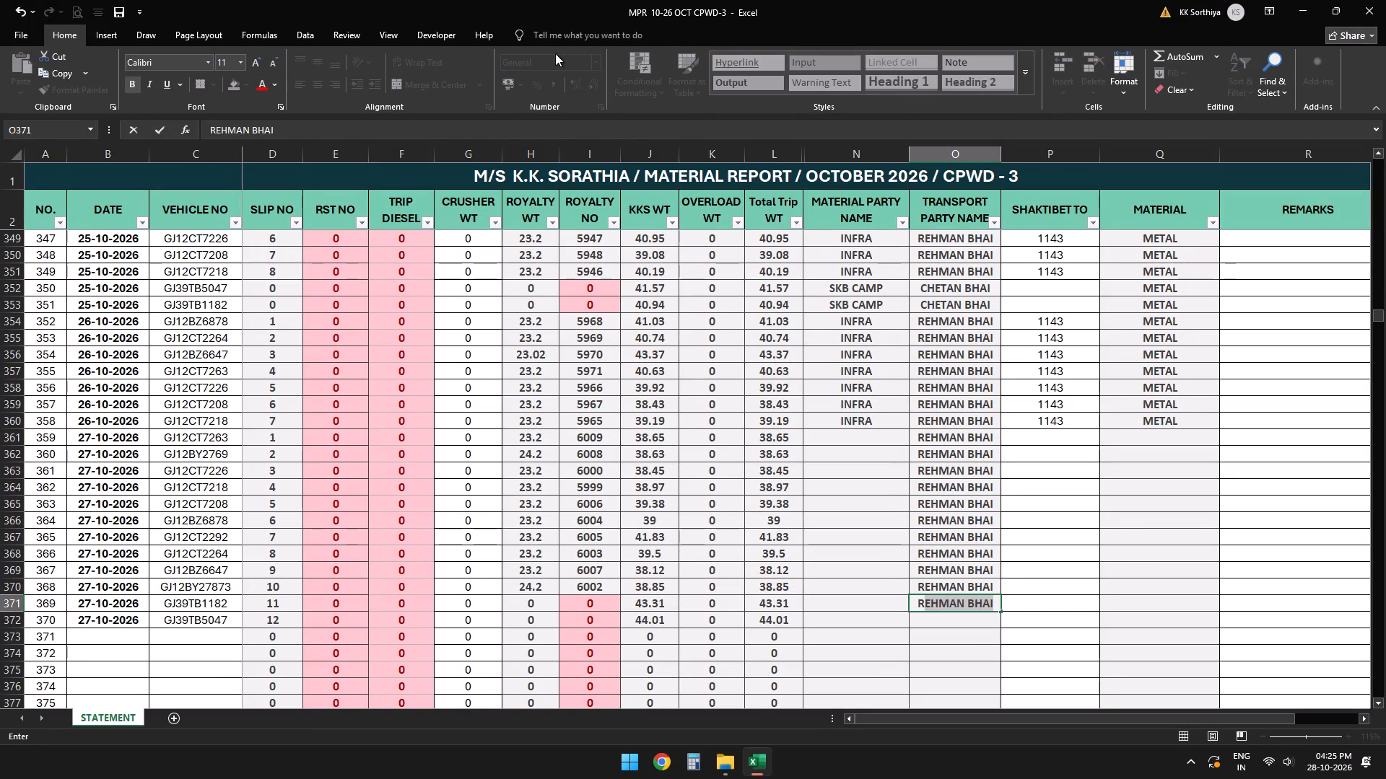
{"action": "key", "text": "Up"}
{"action": "key", "text": "Down"}
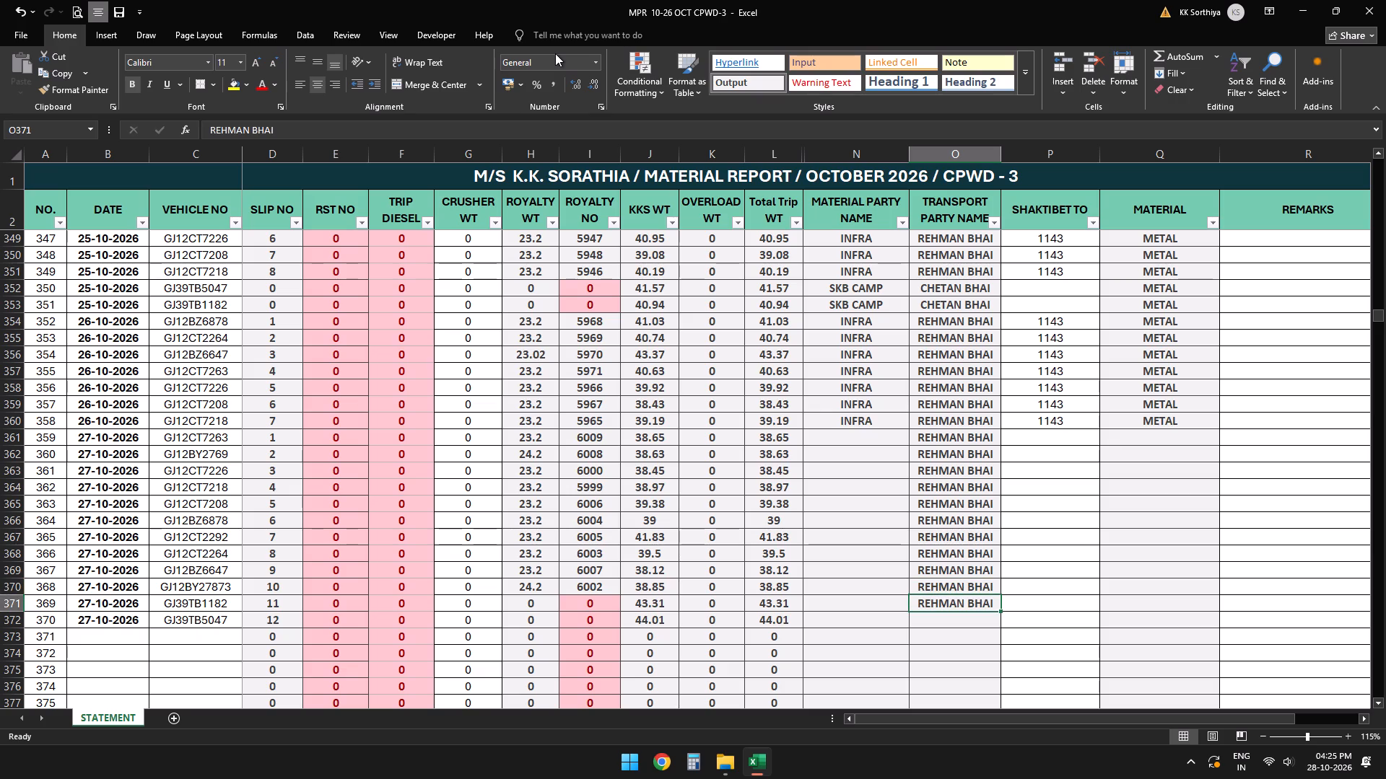
Replace slip 11's transport party name with CHETAN BHAI and enter the same name for slip 12 of 27-10-2026.
{"action": "key", "text": "c"}
{"action": "key", "text": "Down"}
{"action": "key", "text": "c"}
{"action": "key", "text": "Up"}
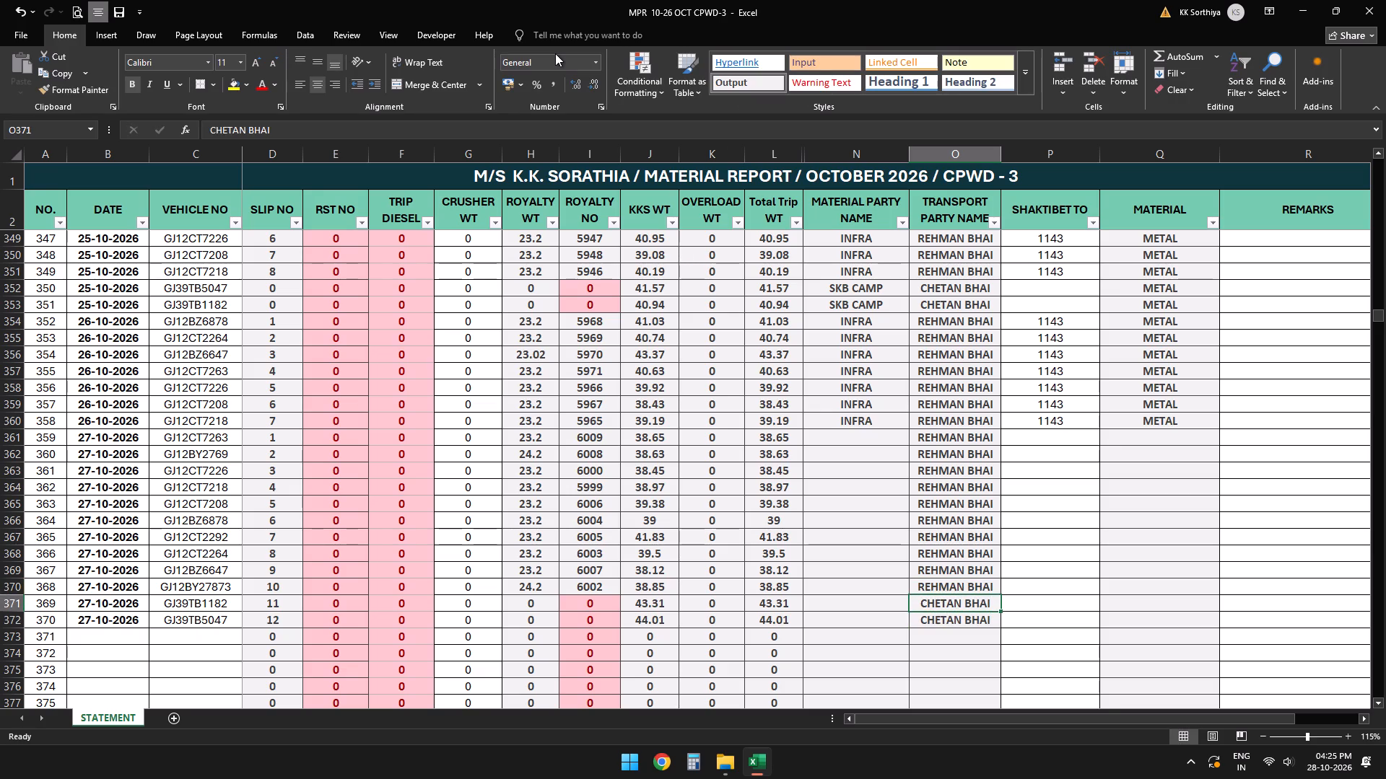
Enter SKB CAMP as the material party name for slips 11 and 12 of 27-10-2026.
{"action": "key", "text": "Left"}
{"action": "key", "text": "s"}
{"action": "key", "text": "Down"}
{"action": "key", "text": "s"}
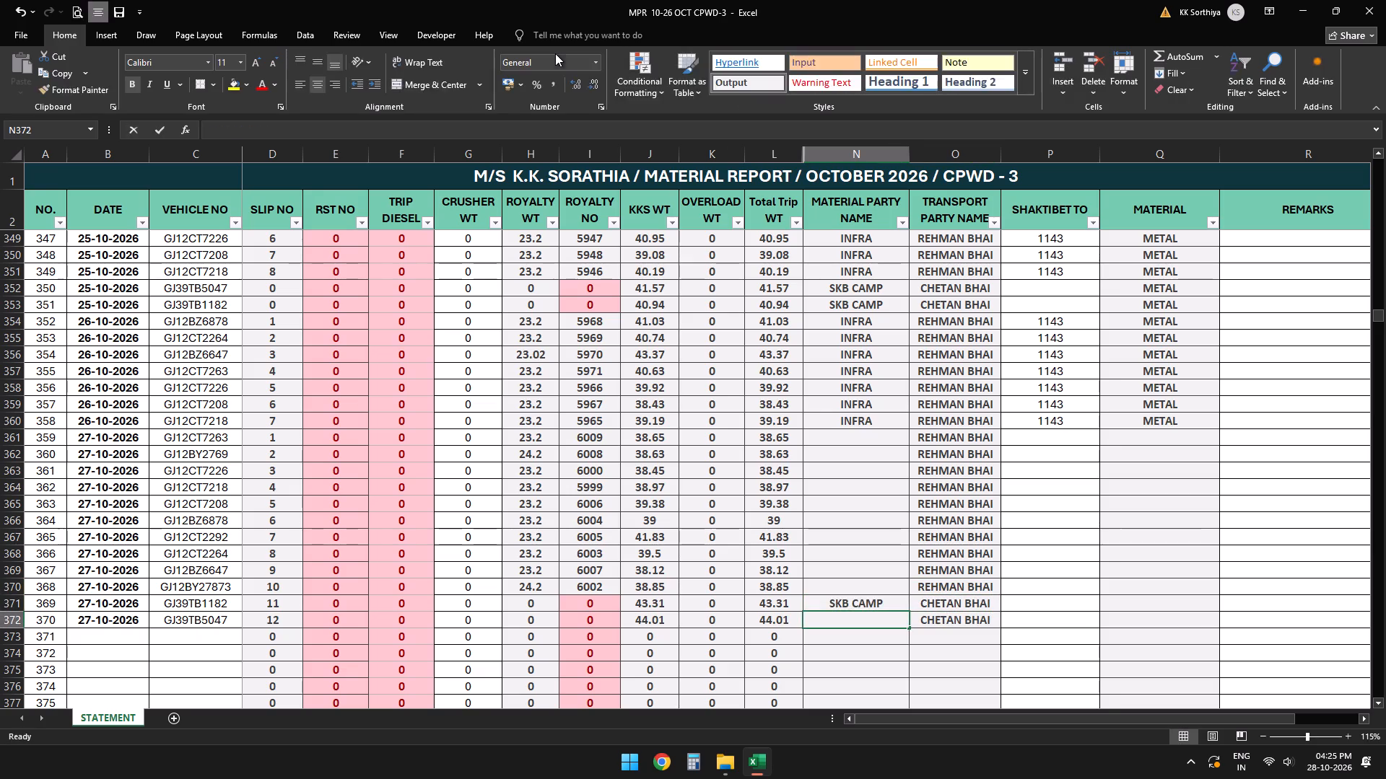
{"action": "key", "text": "Up"}
Enter INFRA as the material party name for slips 10 up to 6 of 27-10-2026.
{"action": "key", "text": "Up"}
{"action": "key", "text": "i"}
{"action": "key", "text": "Up"}
{"action": "key", "text": "i"}
{"action": "key", "text": "Up"}
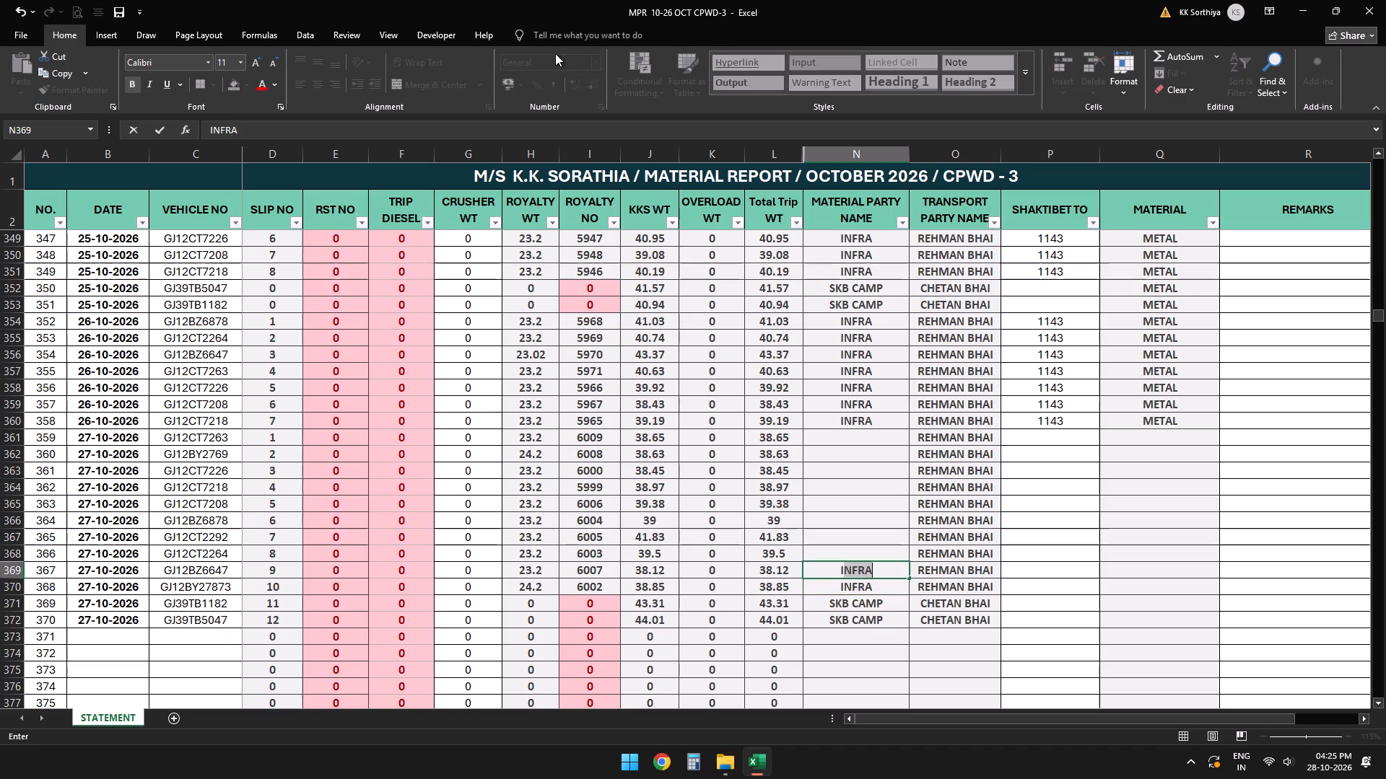
{"action": "key", "text": "i"}
{"action": "key", "text": "Up"}
{"action": "key", "text": "i"}
{"action": "key", "text": "Up"}
{"action": "key", "text": "i"}
Enter INFRA as the material party name for slips 5 up to 1 of 27-10-2026.
{"action": "key", "text": "Up"}
{"action": "key", "text": "i"}
{"action": "key", "text": "Up"}
{"action": "key", "text": "i"}
{"action": "key", "text": "Up"}
{"action": "key", "text": "i"}
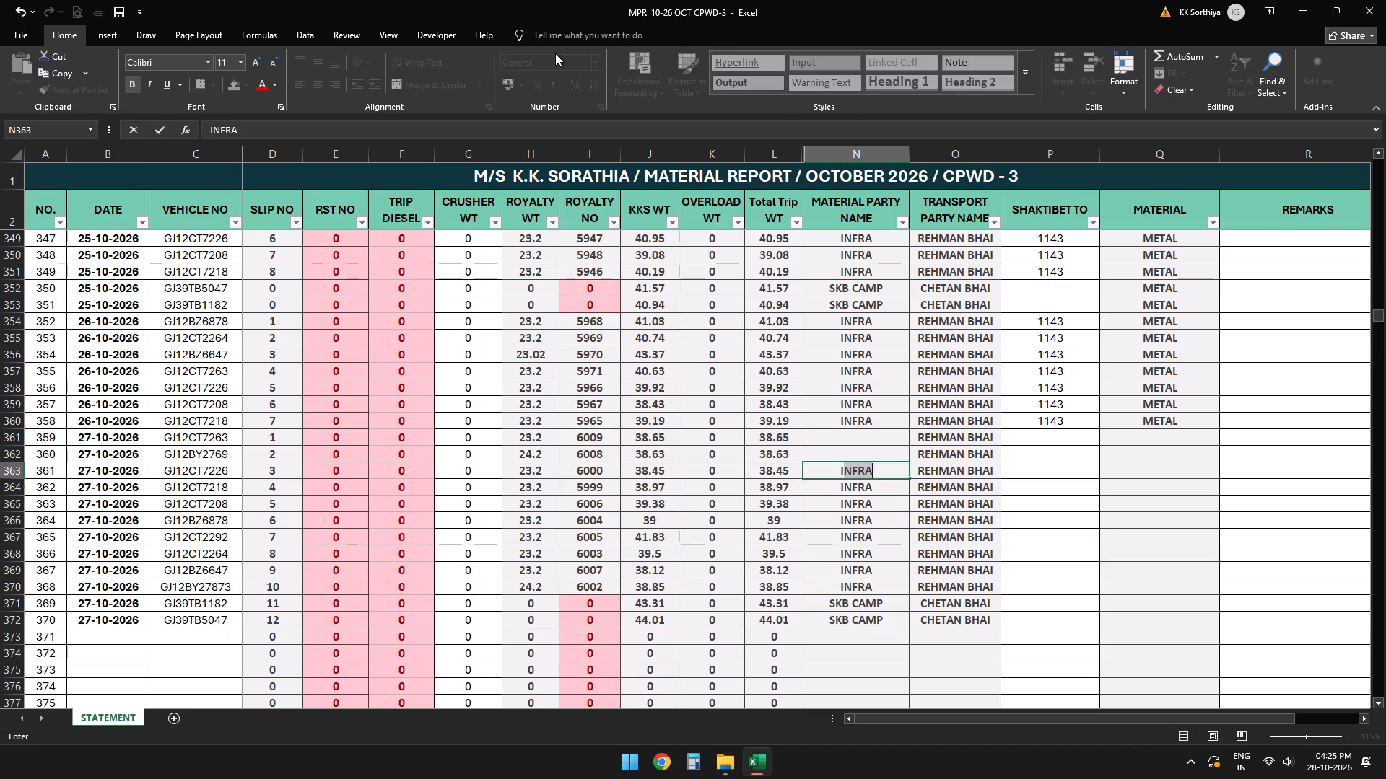
{"action": "key", "text": "Up"}
{"action": "key", "text": "i"}
{"action": "key", "text": "Up"}
{"action": "key", "text": "i"}
{"action": "key", "text": "Right"}
Enter 1143 under SHAKTIBET TO for slip 1 of 27-10-2026 and copy it down through slip 9.
{"action": "key", "text": "Right"}
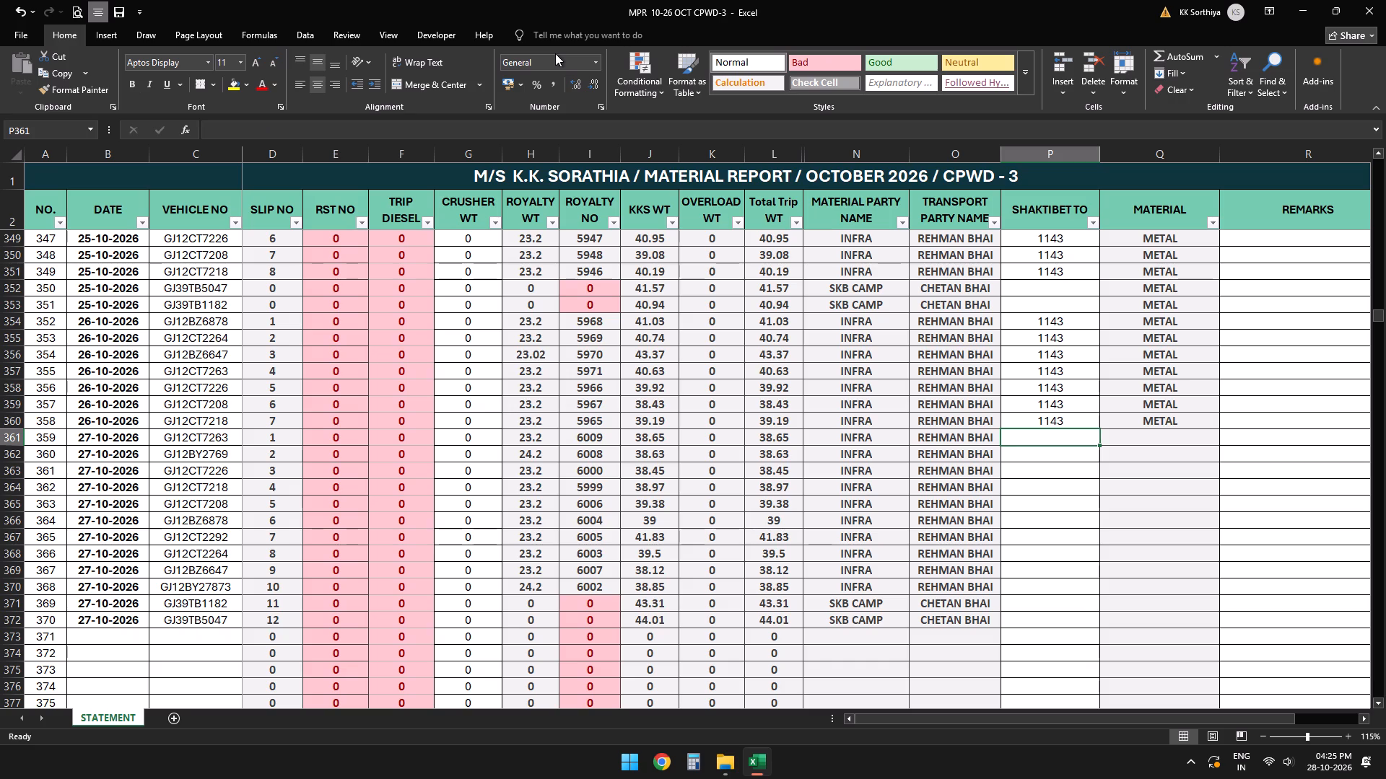
{"action": "type", "text": "1143"}
{"action": "key", "text": "Down"}
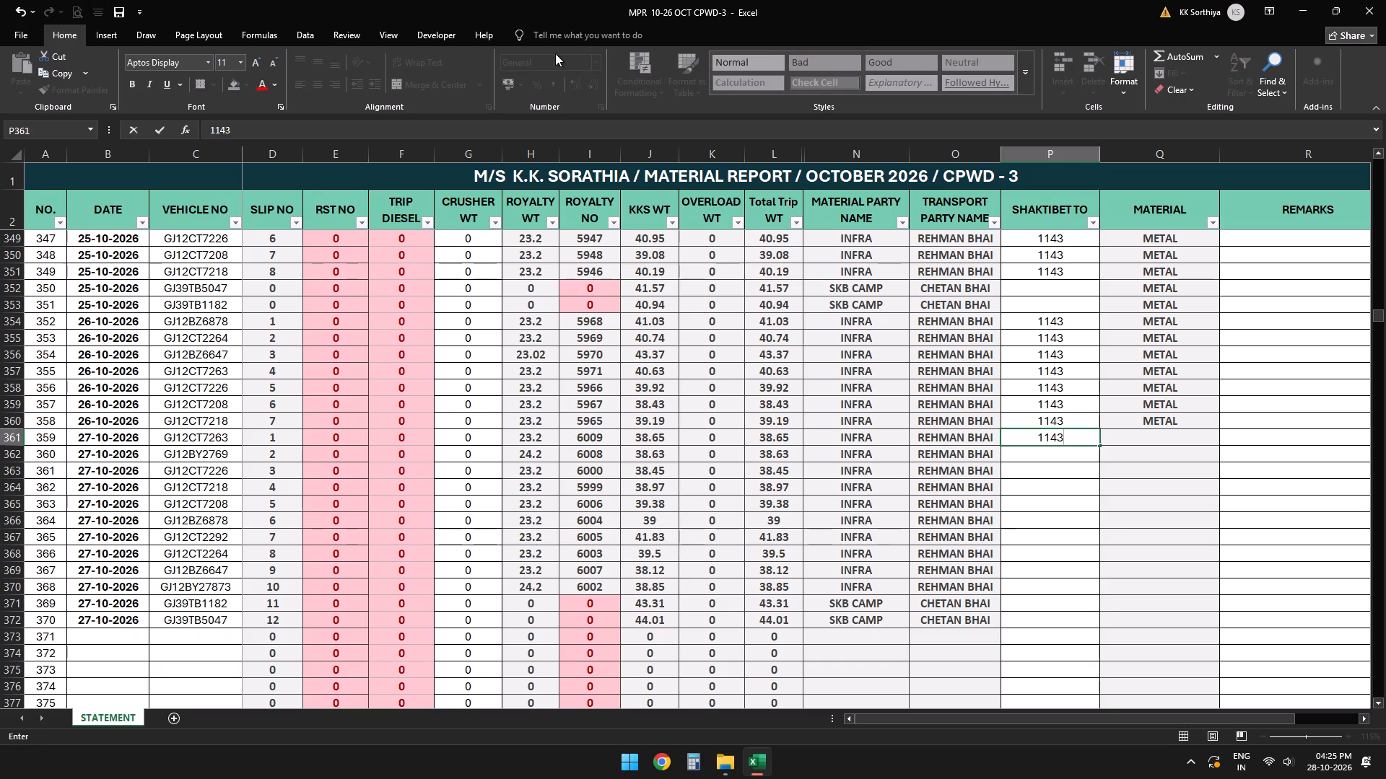
{"action": "key", "text": "Up"}
{"action": "key", "text": "Down"}
{"action": "key", "text": "Up"}
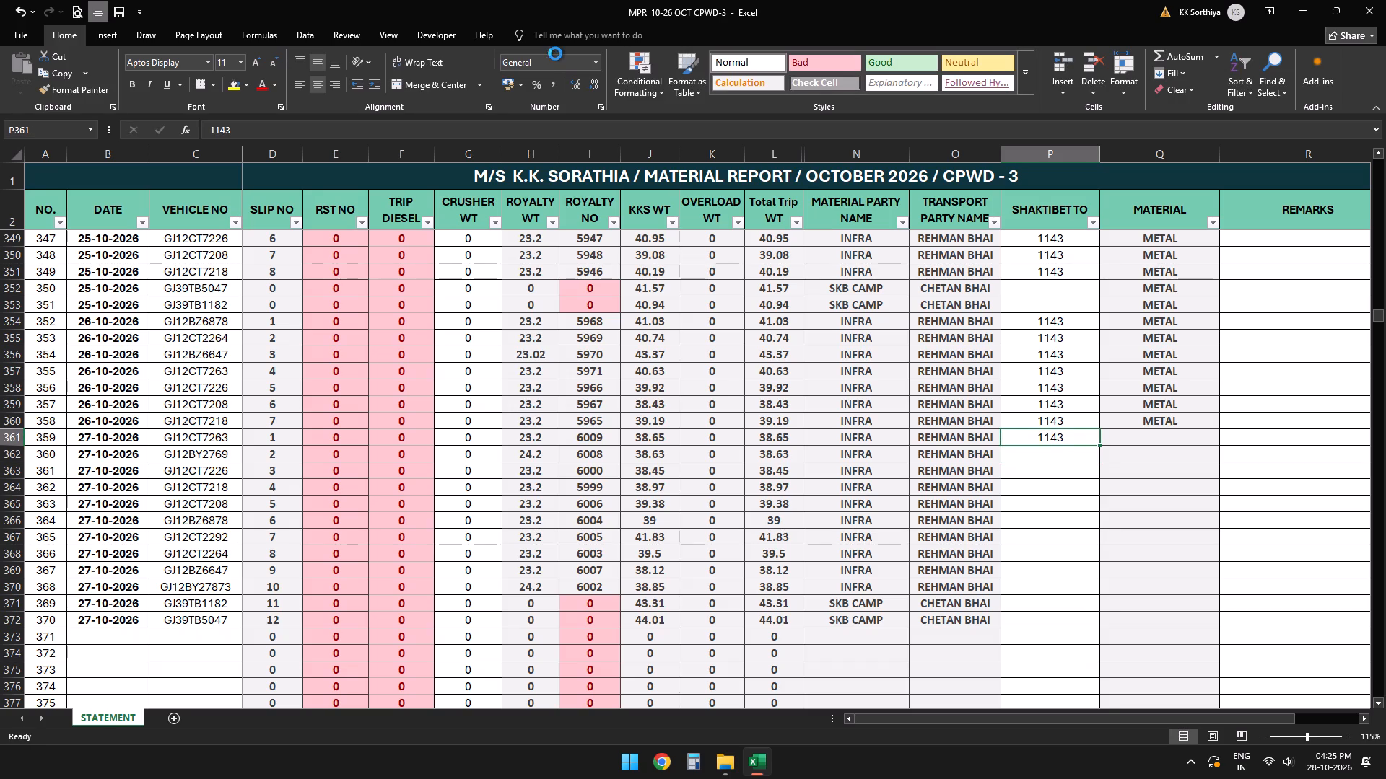
{"action": "key", "text": "ctrl+c"}
{"action": "key", "text": "shift+Down"}
{"action": "key", "text": "shift+Down"}
{"action": "key", "text": "shift+Down"}
{"action": "key", "text": "shift+Down"}
{"action": "key", "text": "shift+Down"}
{"action": "key", "text": "shift+Down"}
{"action": "key", "text": "shift+Down"}
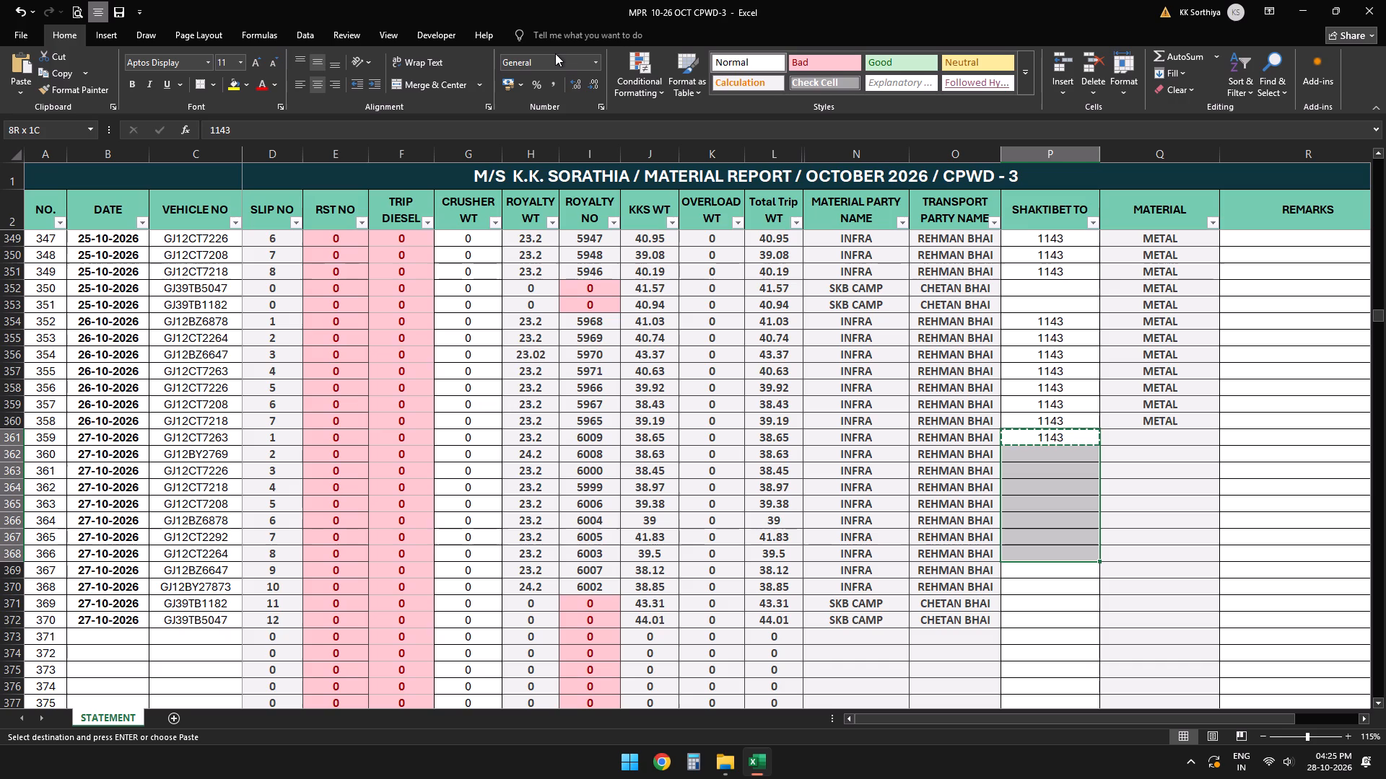
{"action": "key", "text": "shift+Down"}
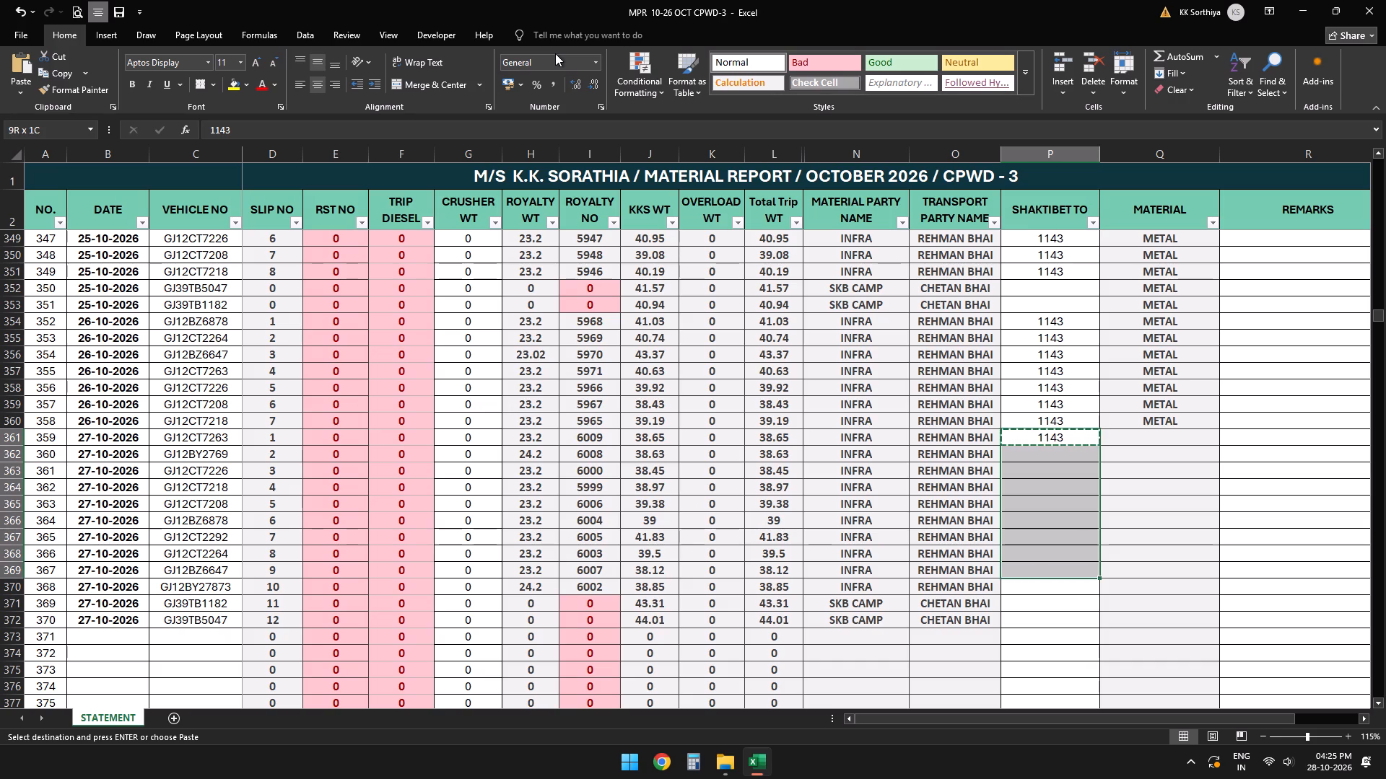
{"action": "key", "text": "Return"}
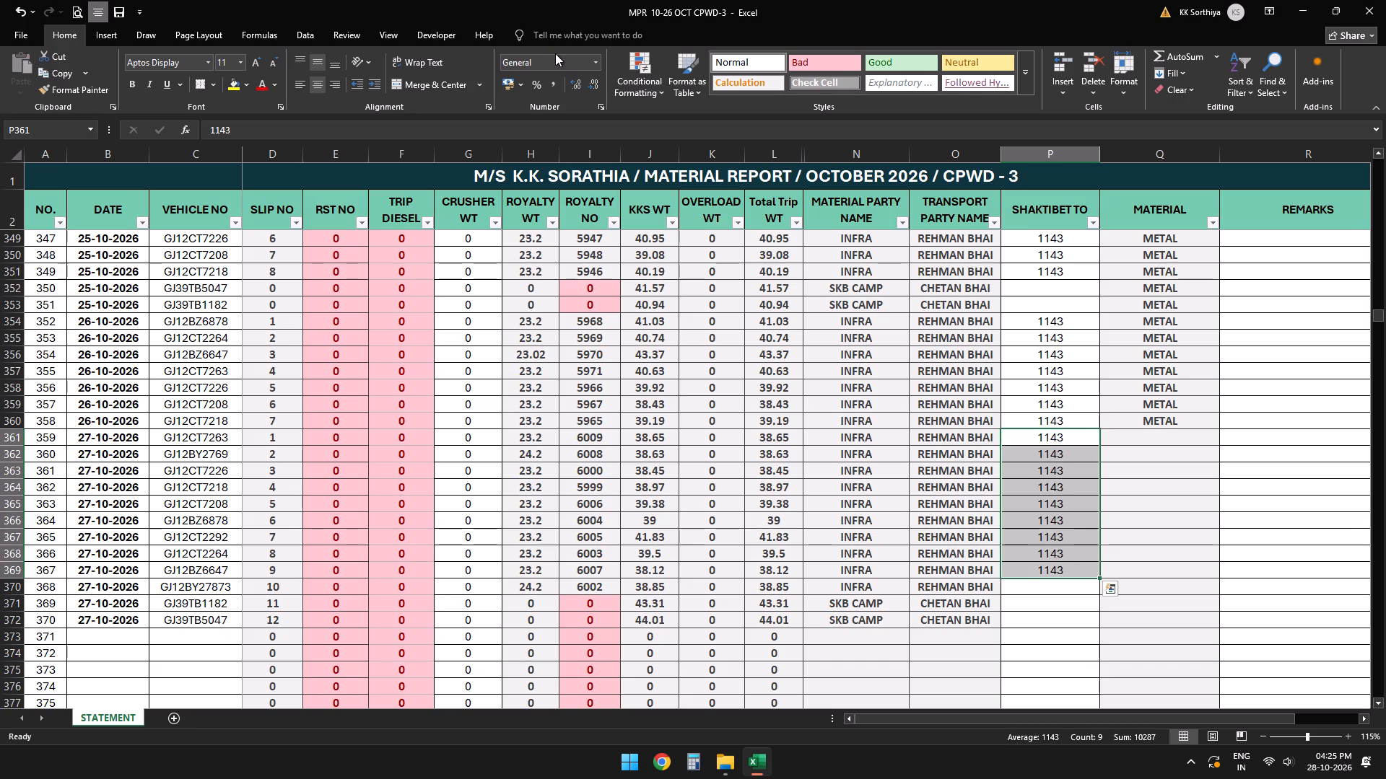
Enter 1143 under SHAKTIBET TO for slips 11 and 12 of 27-10-2026 and save the workbook.
{"action": "key", "text": "Down"}
{"action": "key", "text": "Down"}
{"action": "key", "text": "Down"}
{"action": "key", "text": "Down"}
{"action": "key", "text": "Down"}
{"action": "key", "text": "Down"}
{"action": "key", "text": "Down"}
{"action": "key", "text": "Down"}
{"action": "key", "text": "Down"}
{"action": "key", "text": "Down"}
{"action": "key", "text": "Down"}
{"action": "key", "text": "Down"}
{"action": "key", "text": "Up"}
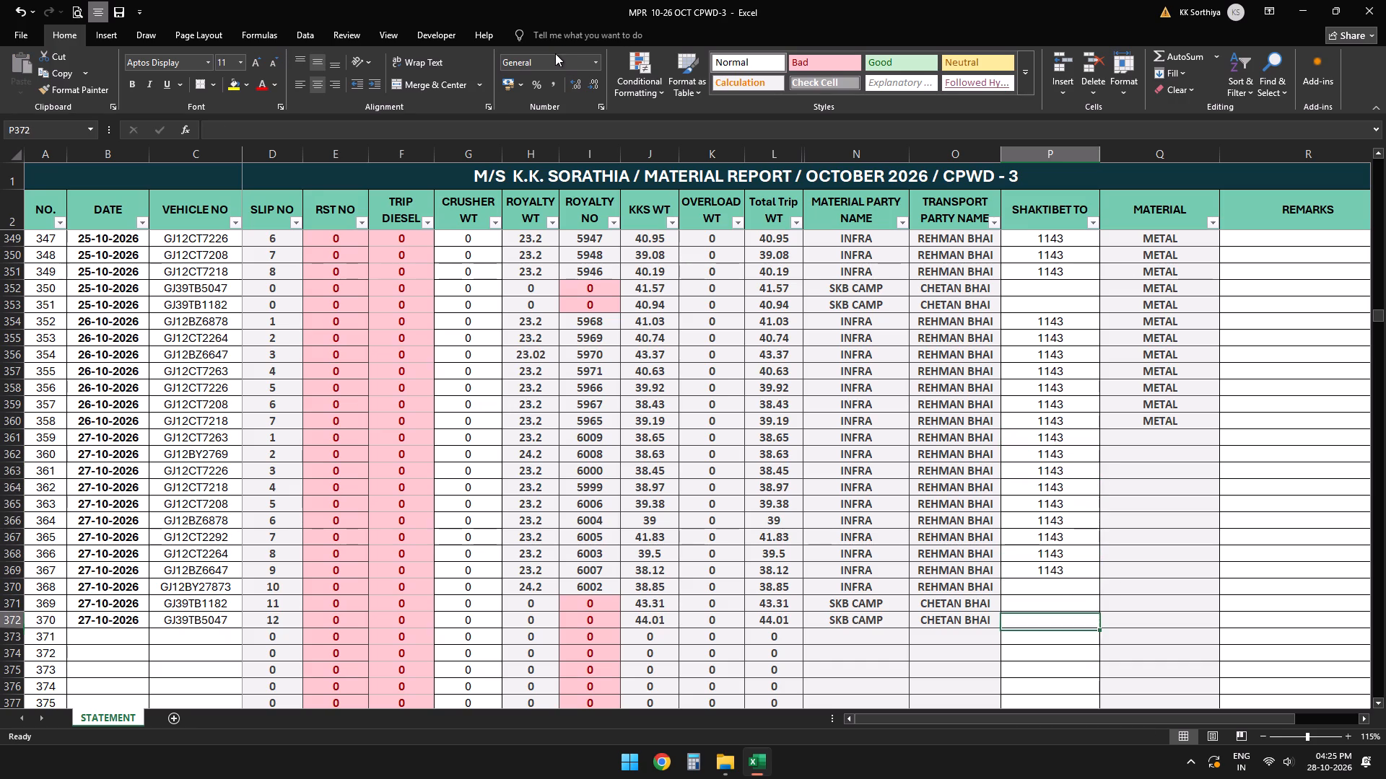
{"action": "key", "text": "Up"}
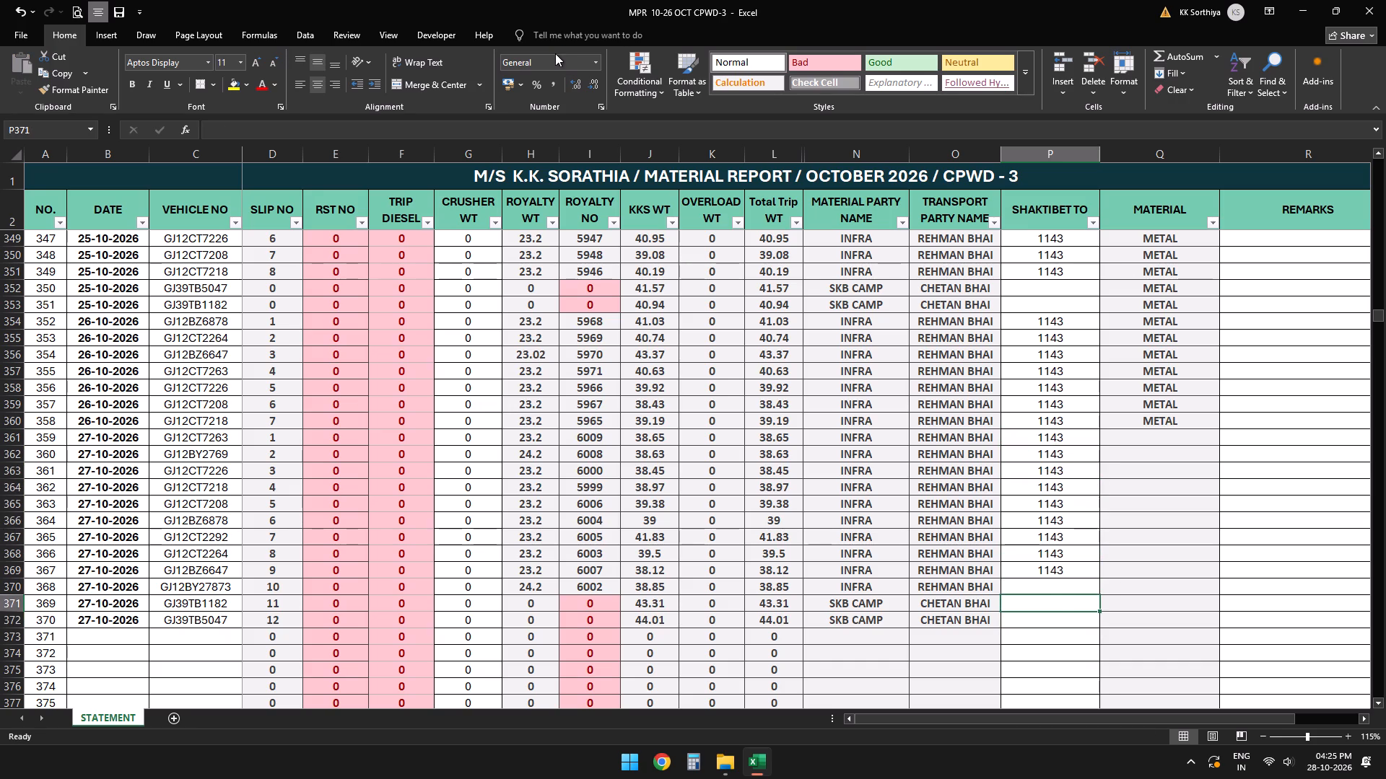
{"action": "type", "text": "1143"}
{"action": "key", "text": "Down"}
{"action": "type", "text": "1143"}
{"action": "key", "text": "Down"}
{"action": "key", "text": "Up"}
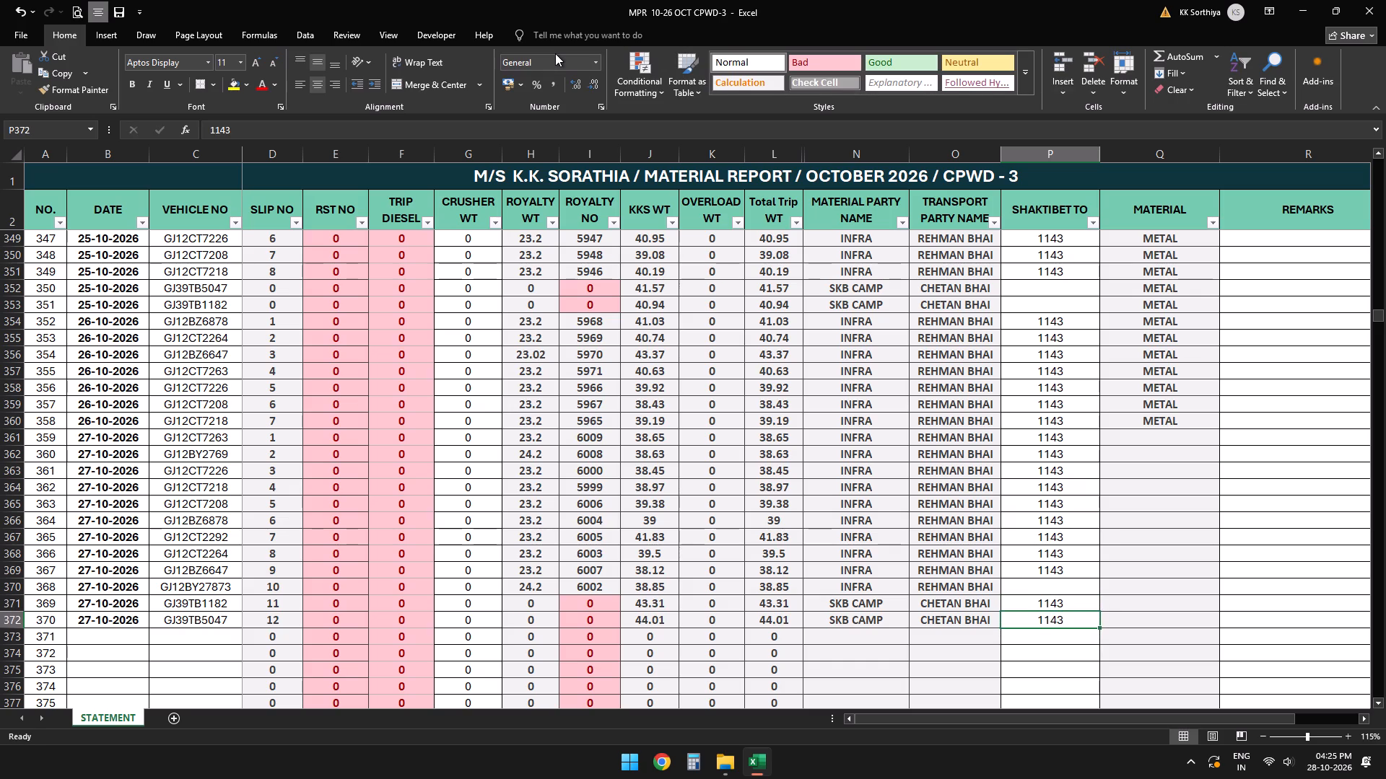
{"action": "key", "text": "ctrl+s"}
Copy the METAL material entry from the last 26-10-2026 row down to slips 1 to 12 of 27-10-2026.
{"action": "key", "text": "Right"}
{"action": "key", "text": "Up"}
{"action": "key", "text": "Up"}
{"action": "key", "text": "Up"}
{"action": "key", "text": "Up"}
{"action": "key", "text": "Up"}
{"action": "key", "text": "Up"}
{"action": "key", "text": "Up"}
{"action": "key", "text": "Up"}
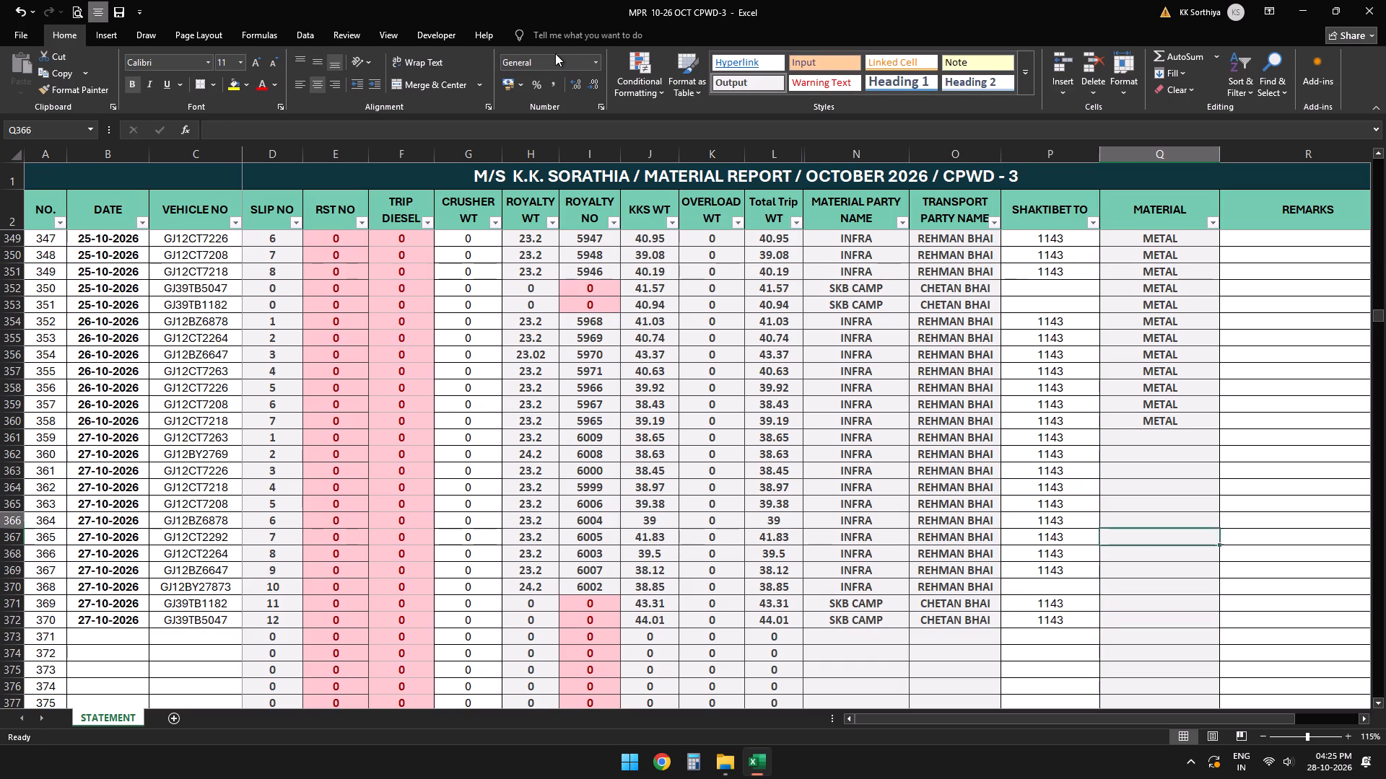
{"action": "key", "text": "Up"}
{"action": "key", "text": "Up"}
{"action": "key", "text": "Up"}
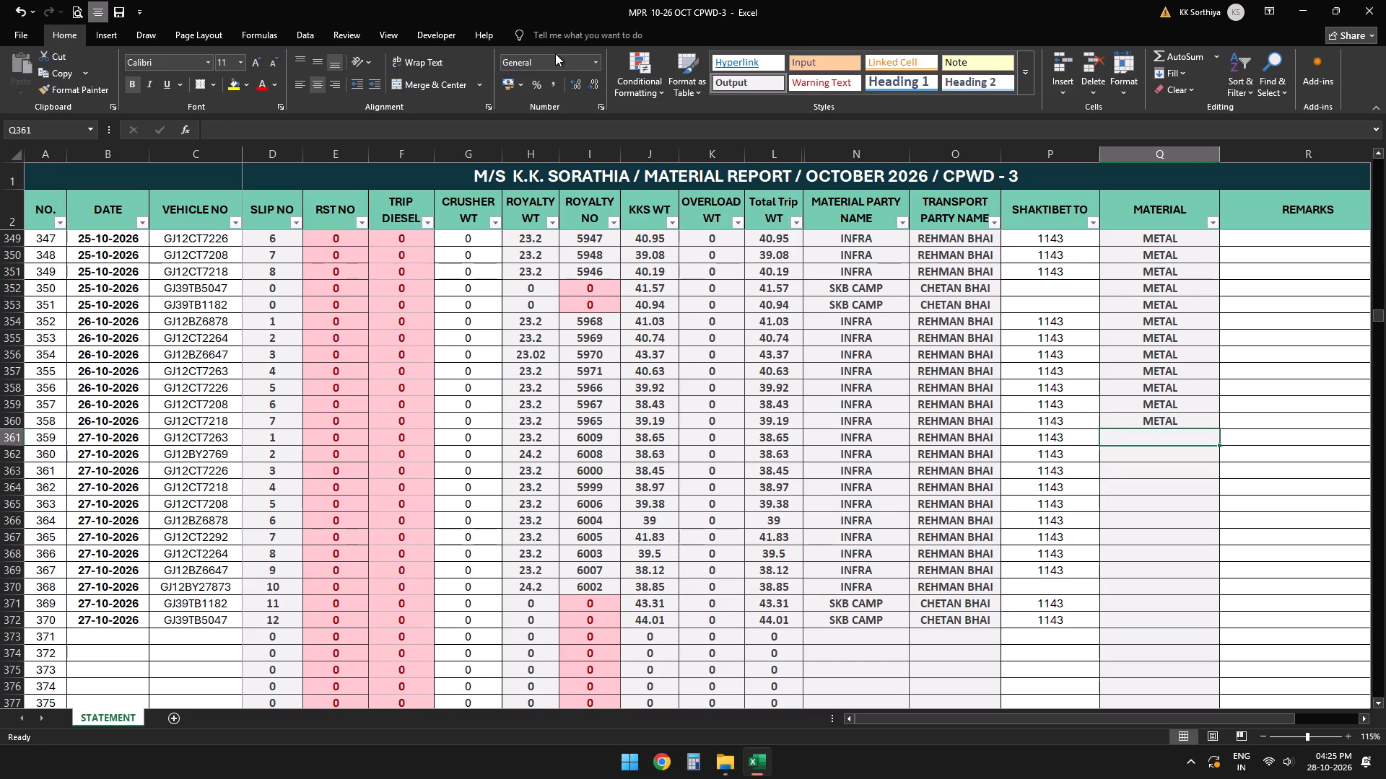
{"action": "key", "text": "Up"}
{"action": "key", "text": "ctrl+c"}
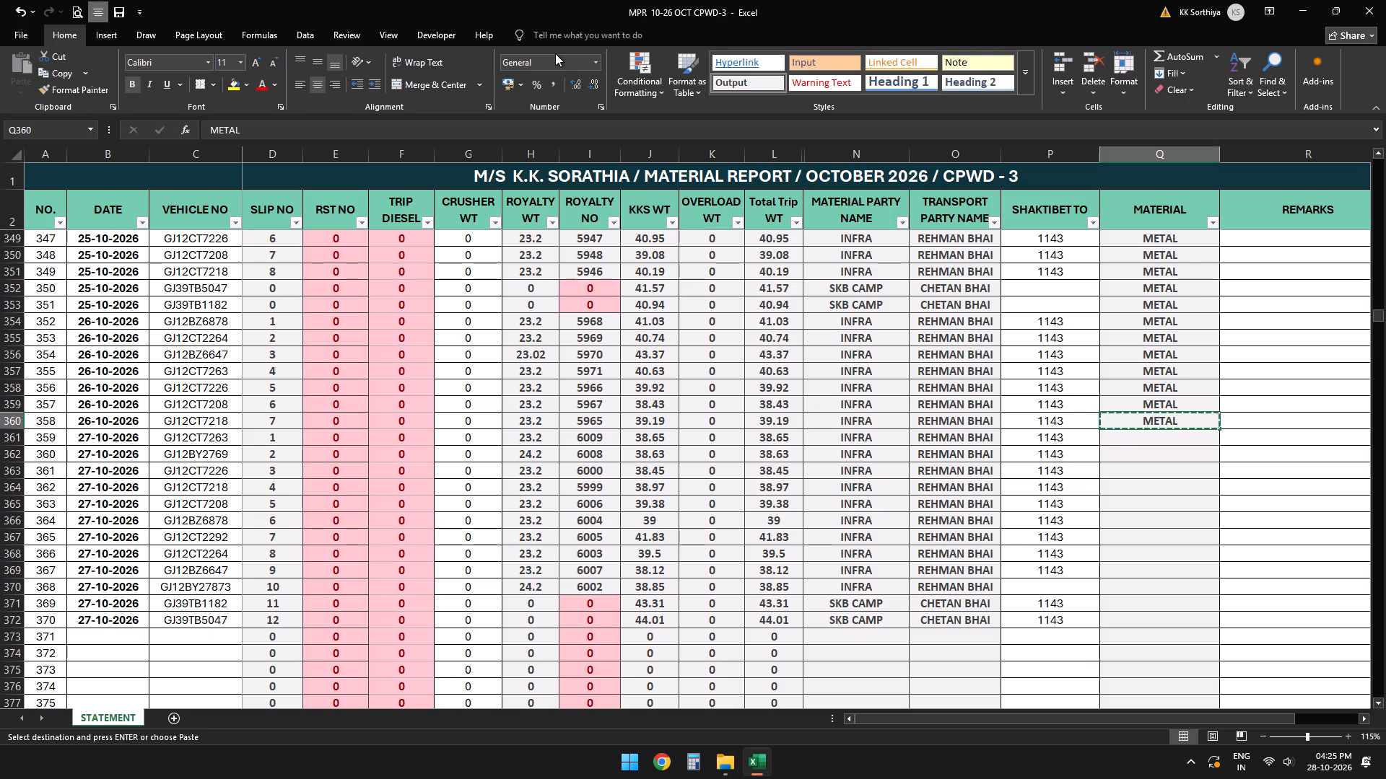
{"action": "key", "text": "shift+Down"}
{"action": "key", "text": "shift+Down"}
{"action": "key", "text": "shift+Down"}
{"action": "key", "text": "shift+Down"}
{"action": "key", "text": "shift+Down"}
{"action": "key", "text": "shift+Down"}
{"action": "key", "text": "shift+Down"}
{"action": "key", "text": "shift+Down"}
{"action": "key", "text": "shift+Down"}
{"action": "key", "text": "shift+Down"}
{"action": "key", "text": "shift+Down"}
{"action": "key", "text": "shift+Down"}
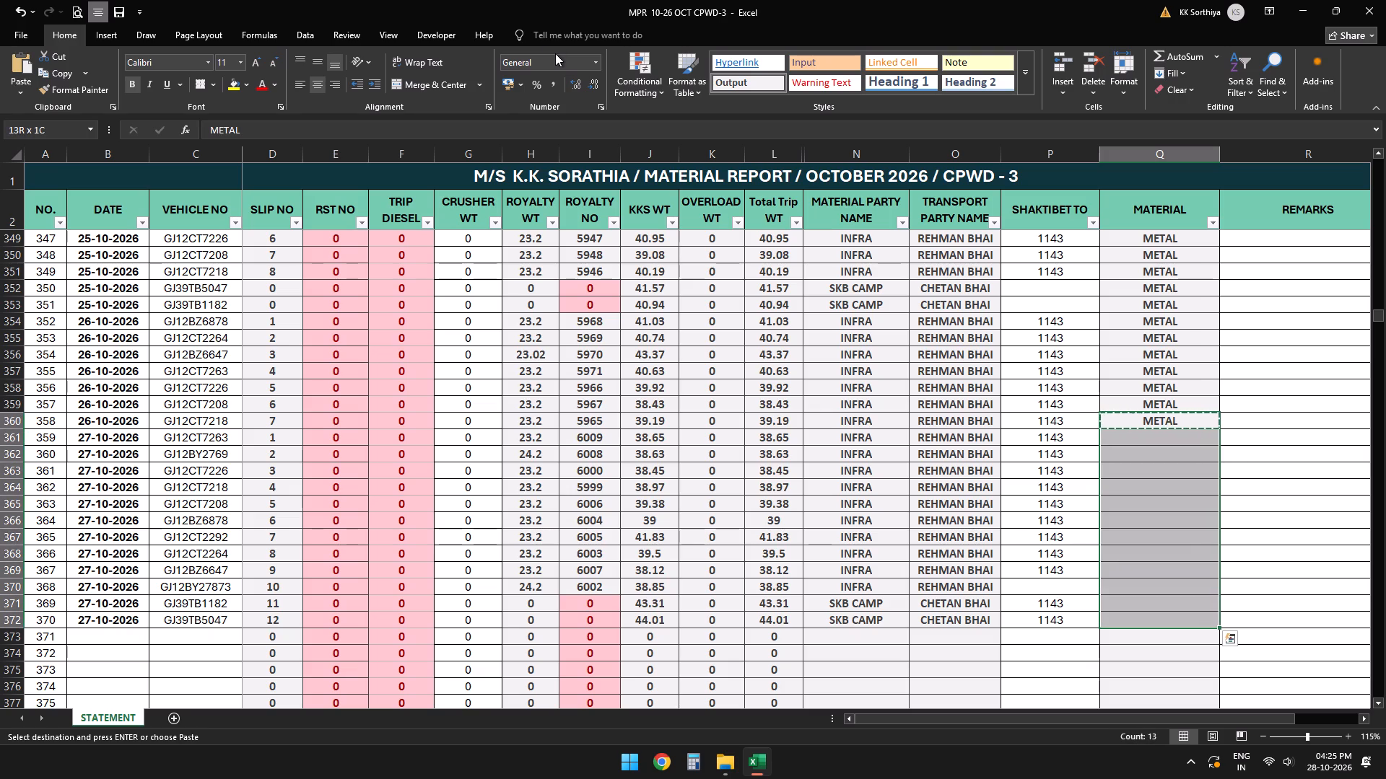
{"action": "key", "text": "Return"}
{"action": "key", "text": "Up"}
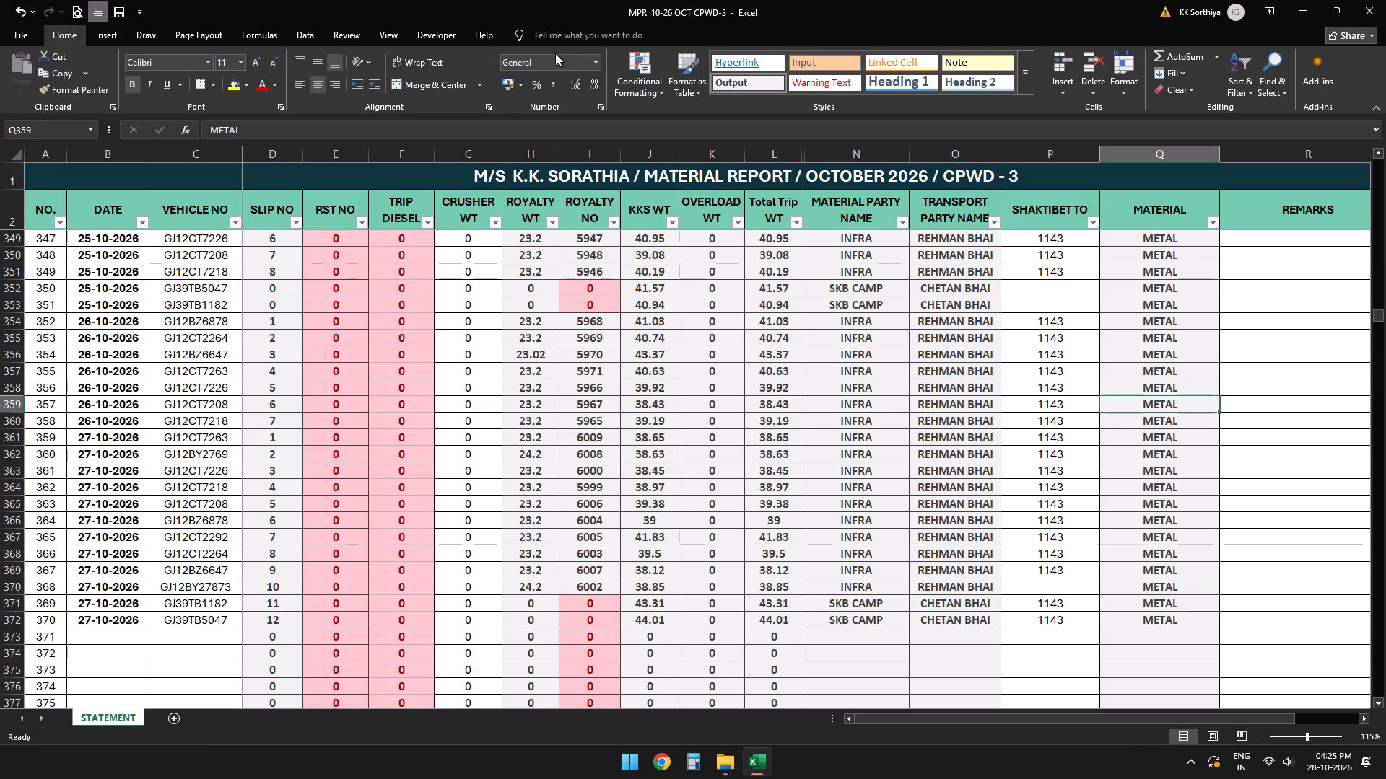
Save the workbook with the completed 27-10-2026 material entries.
{"action": "key", "text": "ctrl+s"}
{"action": "key", "text": "ctrl+s"}
{"action": "key", "text": "ctrl+s"}
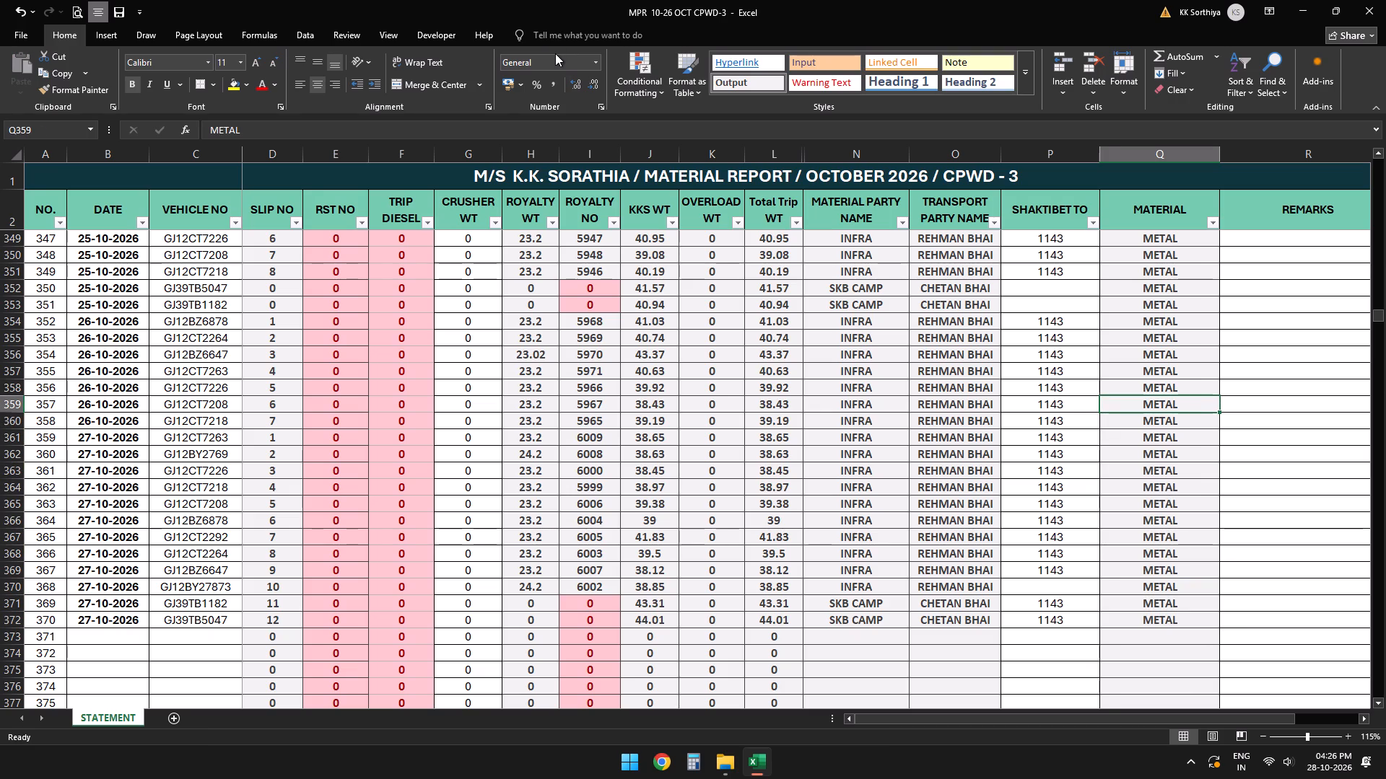
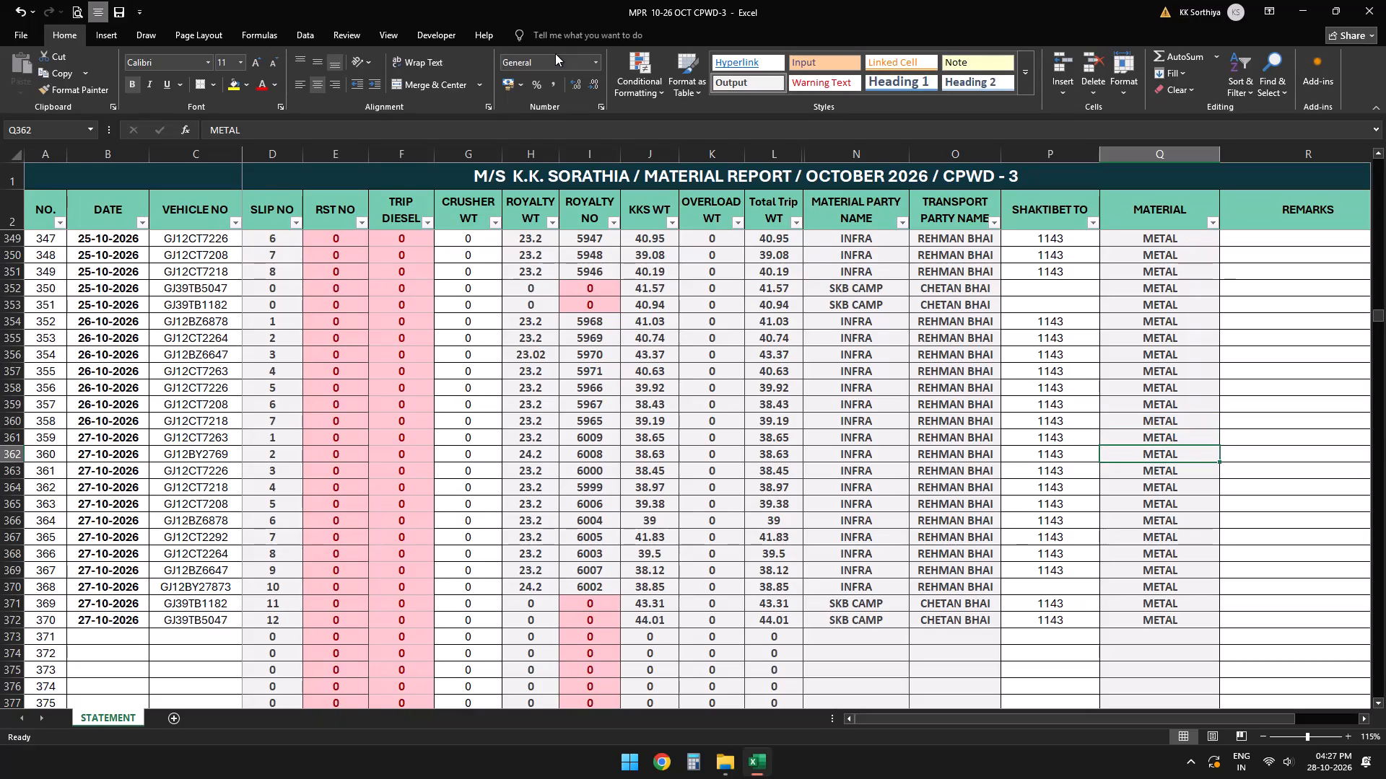
Save the October CPWD-3 material report and close the workbook.
{"action": "key", "text": "Left"}
{"action": "key", "text": "Up"}
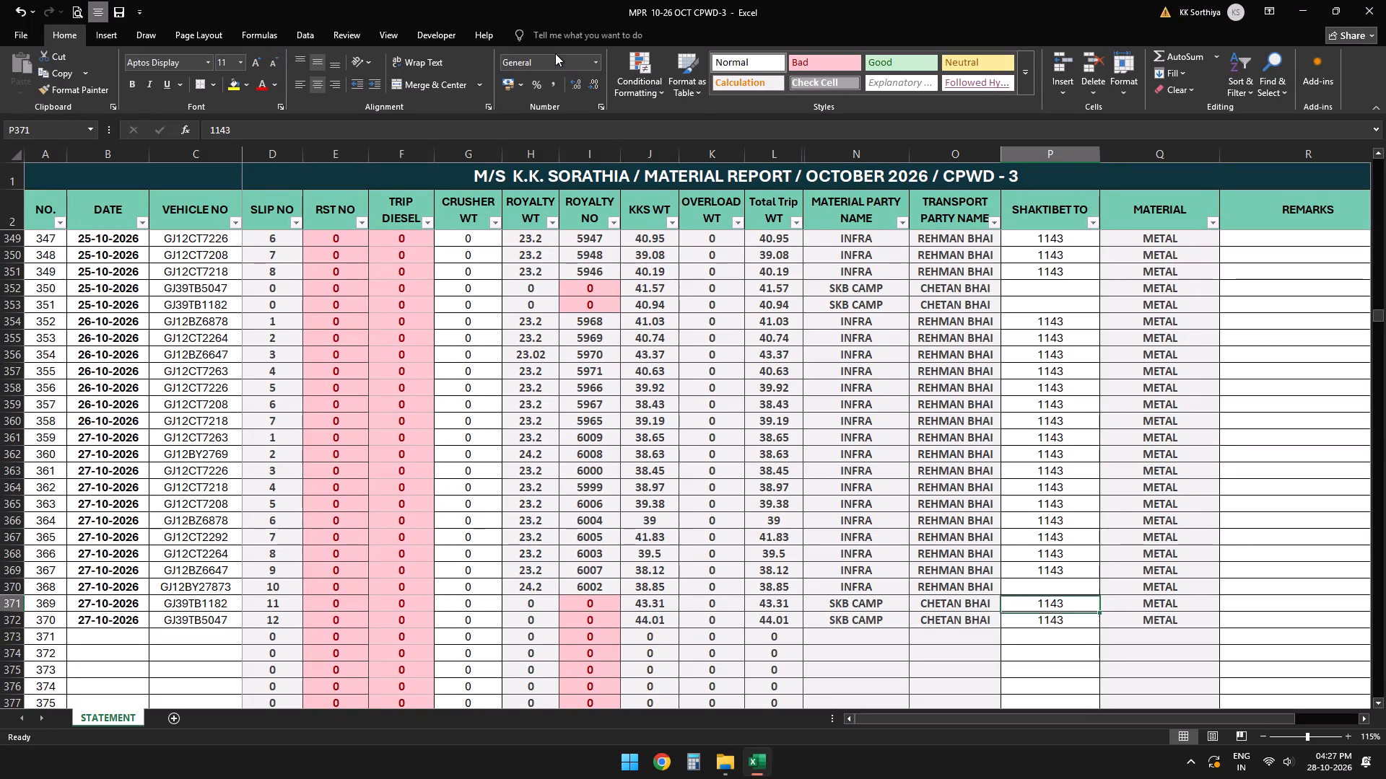
{"action": "key", "text": "ctrl+s"}
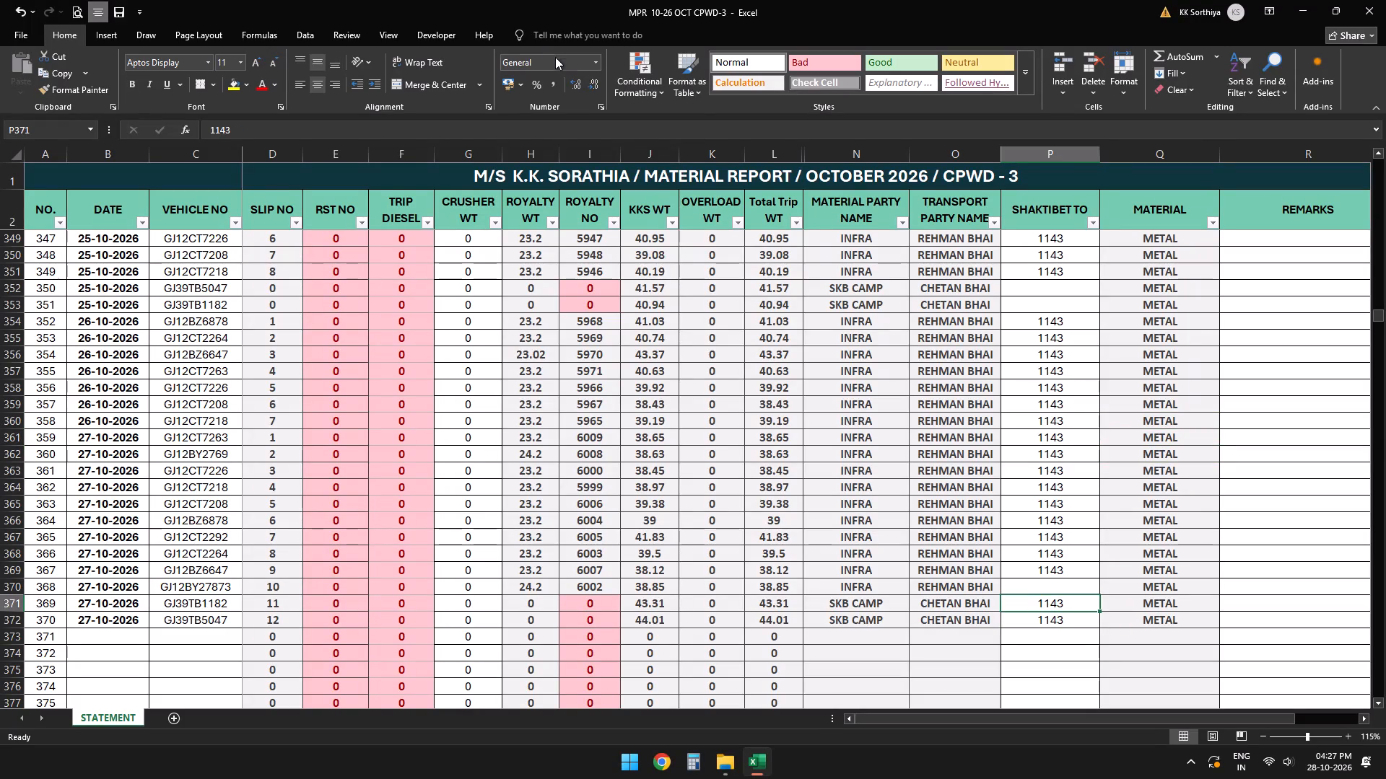
{"action": "left_click", "coordinate": [1385, 0]}
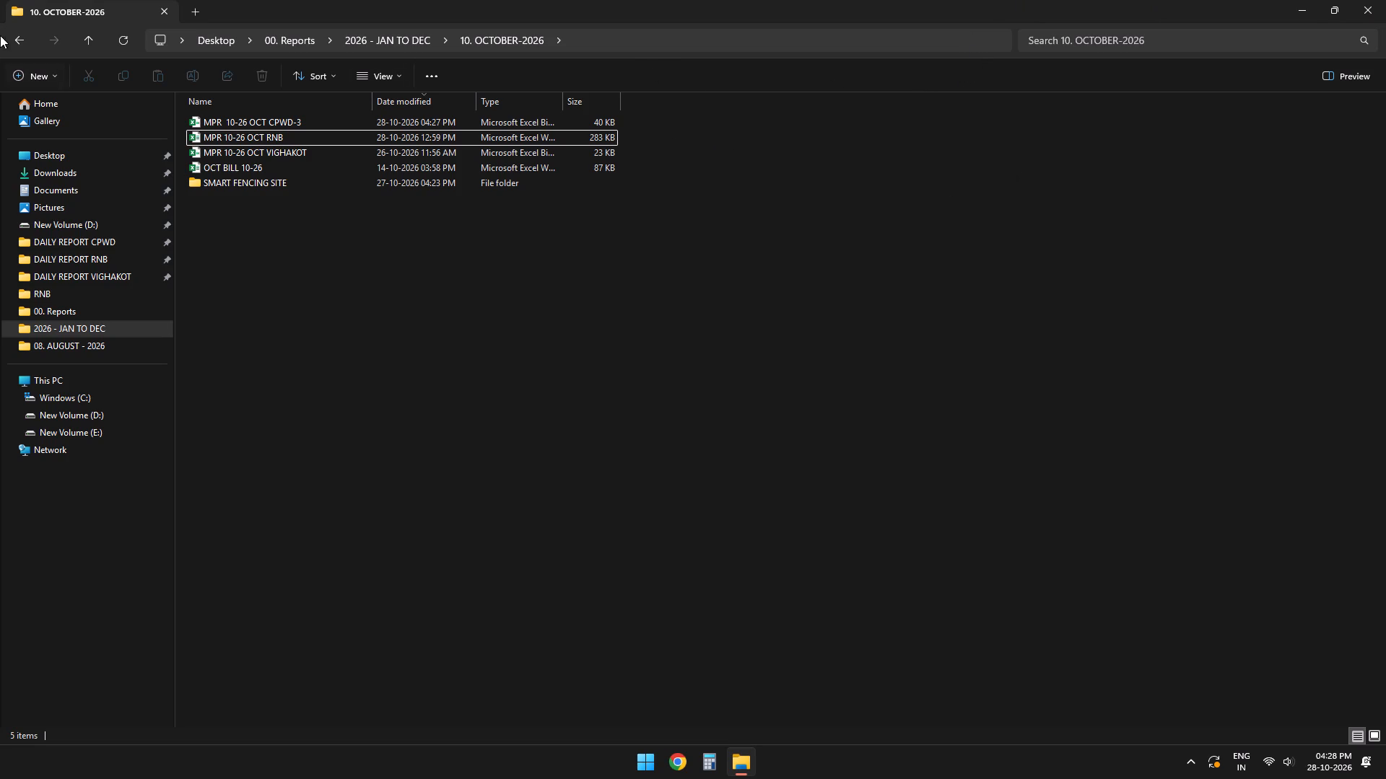
Open the MPR 10-26 OCT RNB workbook from the 10. OCTOBER-2026 folder.
{"action": "double_click", "coordinate": [235, 137]}
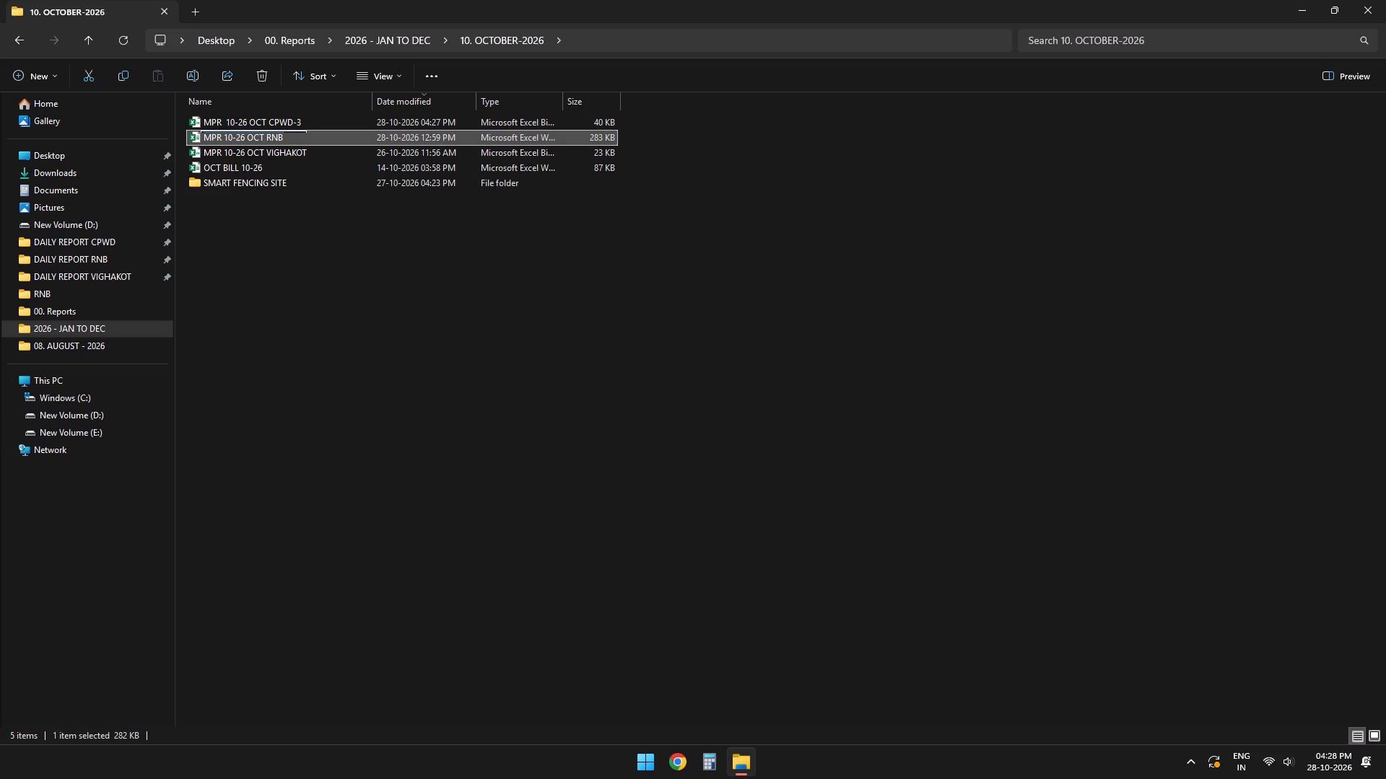
{"action": "key", "text": "Return"}
{"action": "key", "text": "Return"}
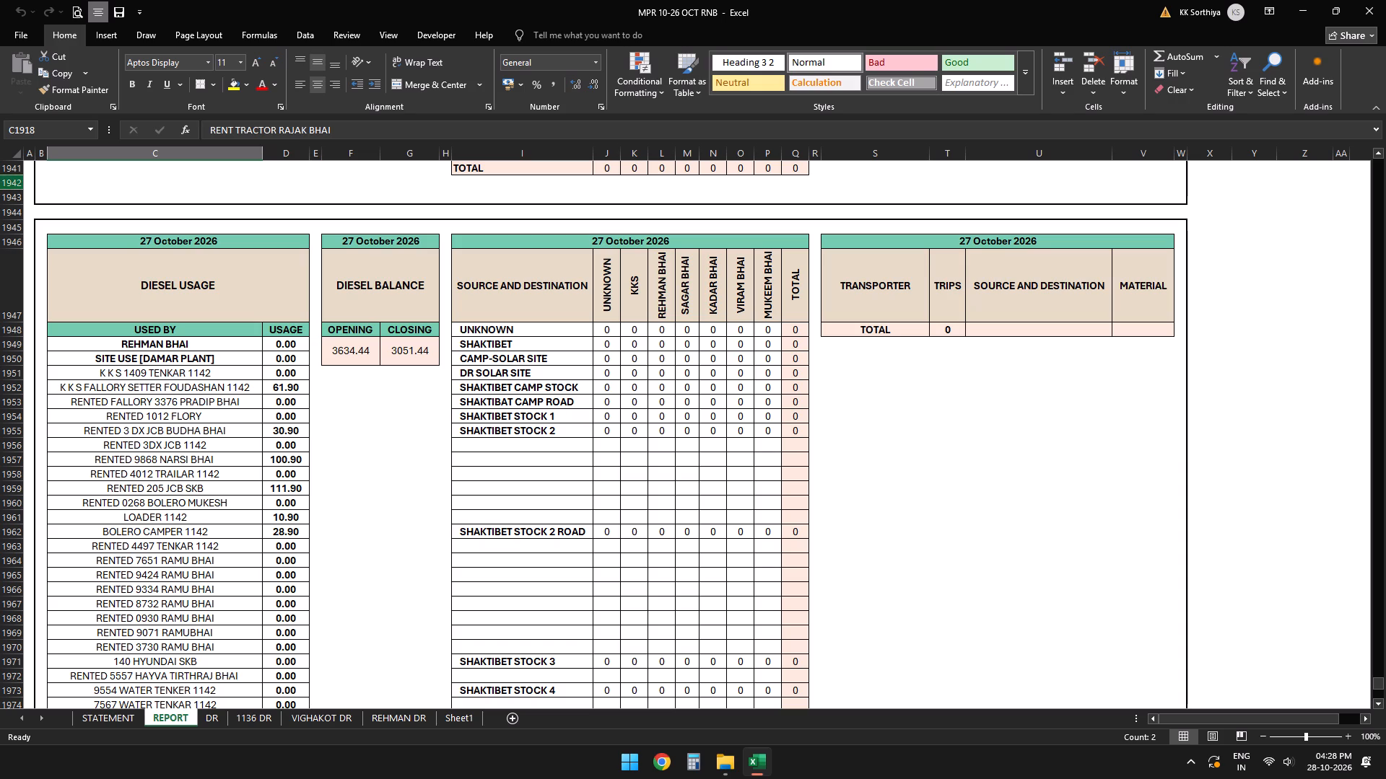
Enter the date 27-10 in the first empty row below the 26-10-2026 entries on the STATEMENT sheet.
{"action": "left_click", "coordinate": [118, 715]}
{"action": "scroll", "coordinate": [144, 456], "scroll_direction": "down", "scroll_amount": 2}
{"action": "left_click", "coordinate": [118, 482]}
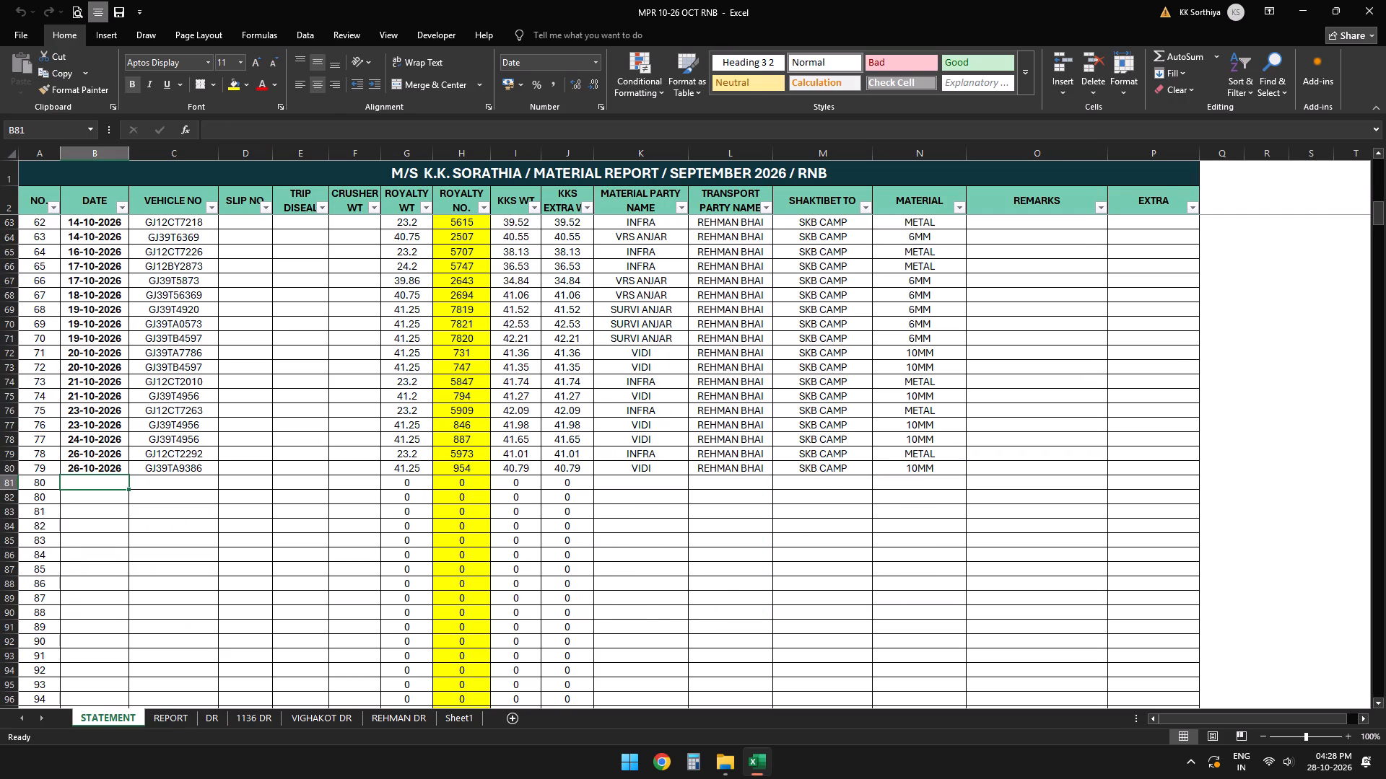
{"action": "type", "text": "27-10"}
{"action": "key", "text": "Down"}
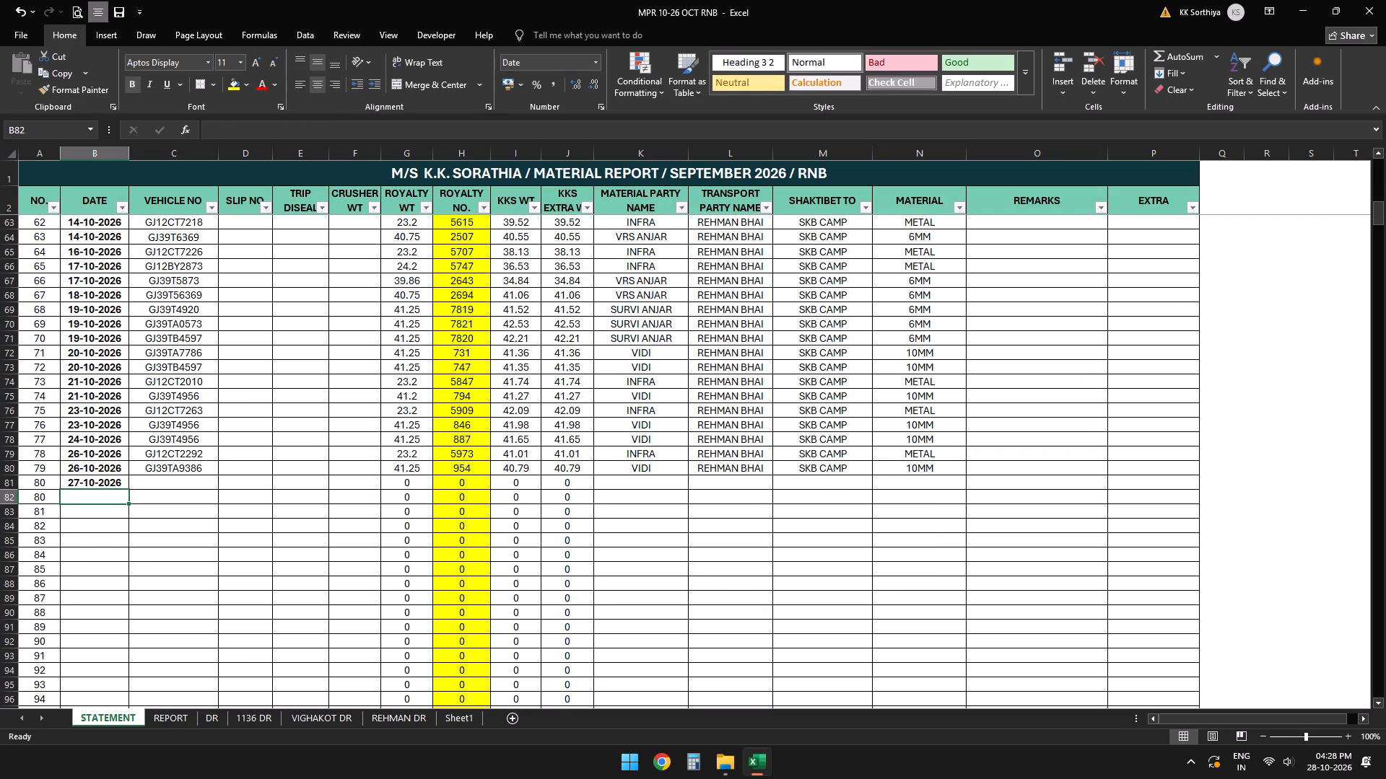
Select the empty VEHICLE NO cell in the new 27-10-2026 row for data entry.
{"action": "key", "text": "Up"}
{"action": "key", "text": "Right"}
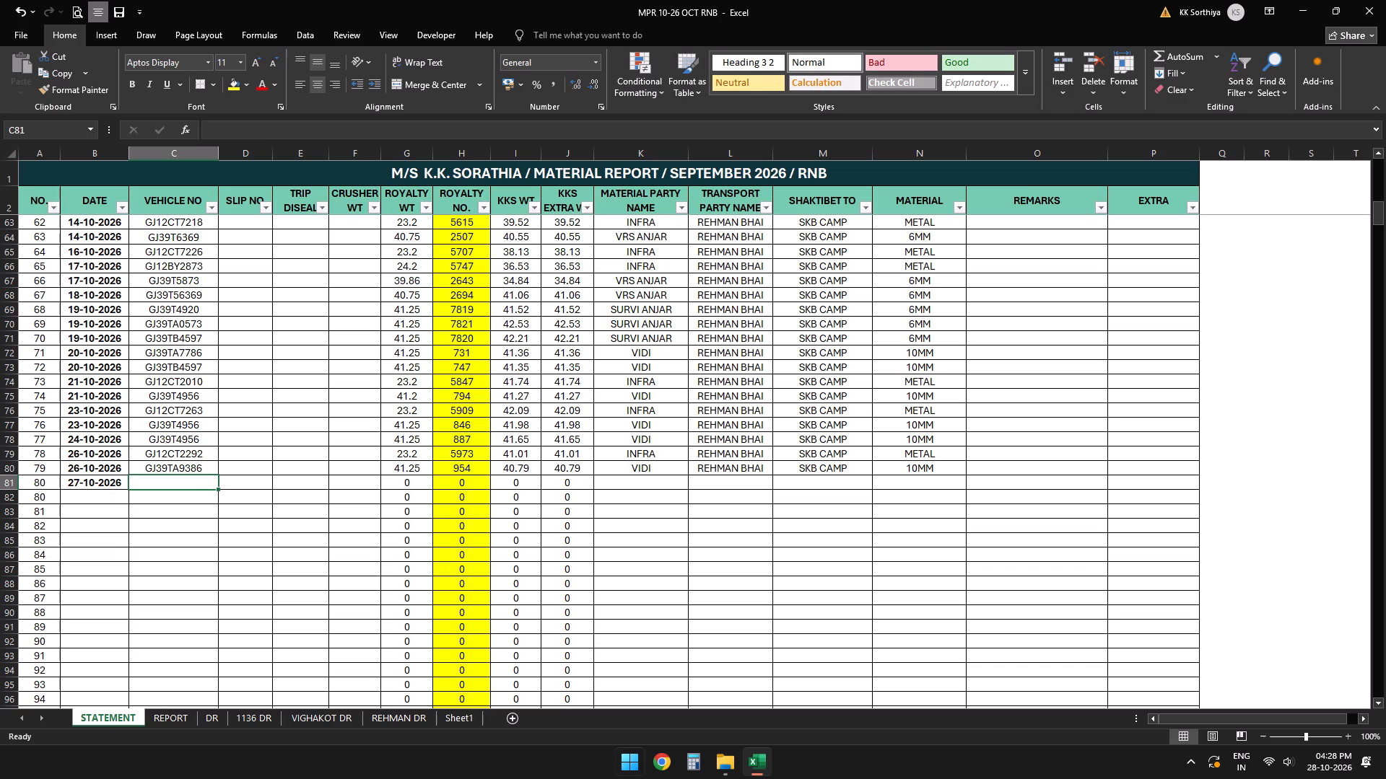
{"action": "middle_click", "coordinate": [691, 359]}
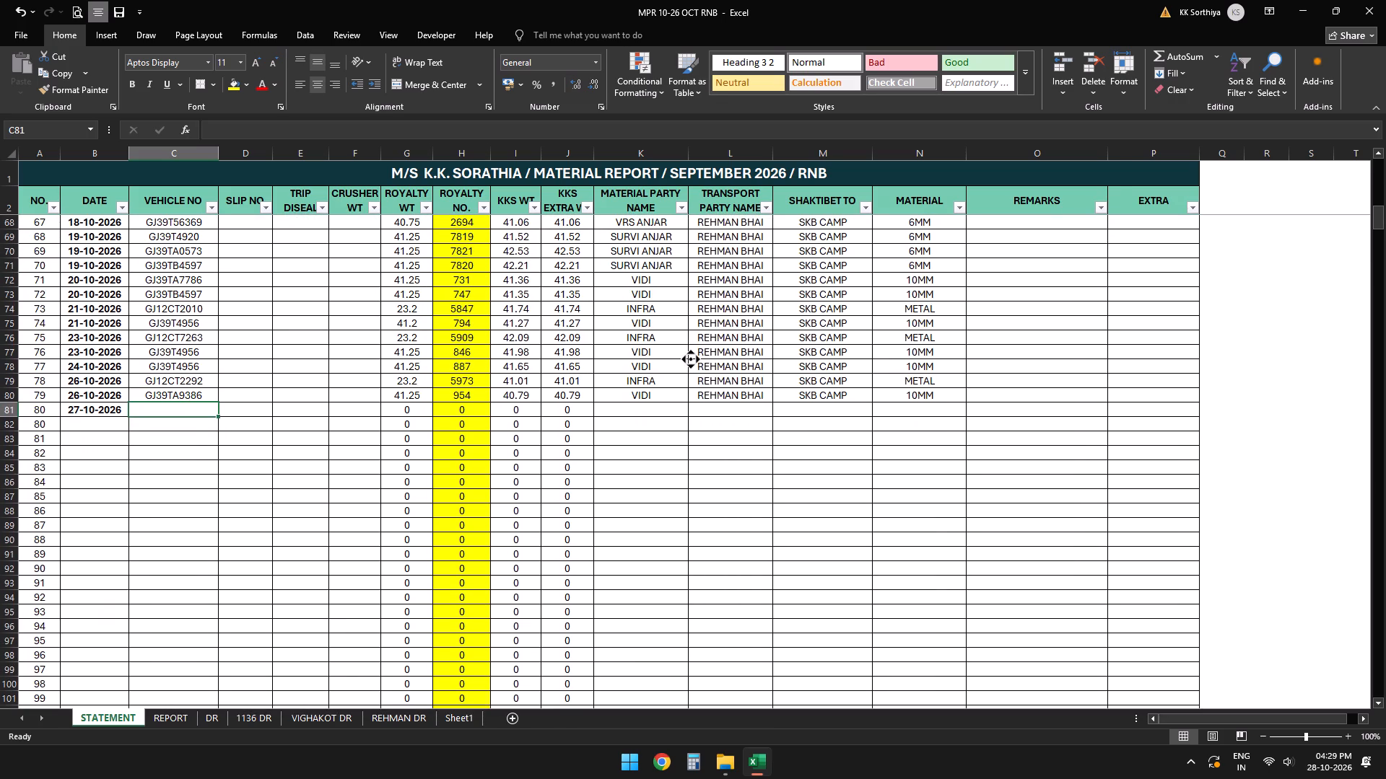
{"action": "left_click", "coordinate": [199, 415]}
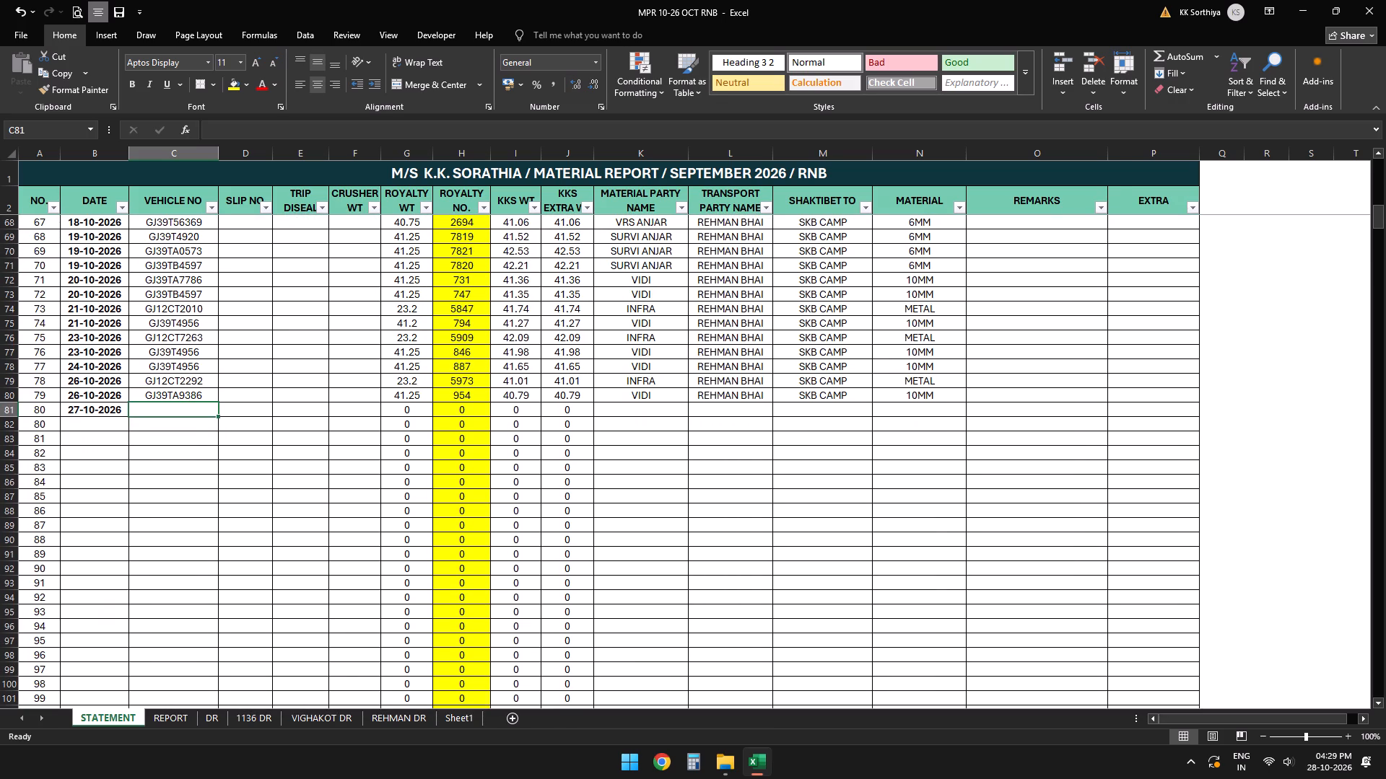
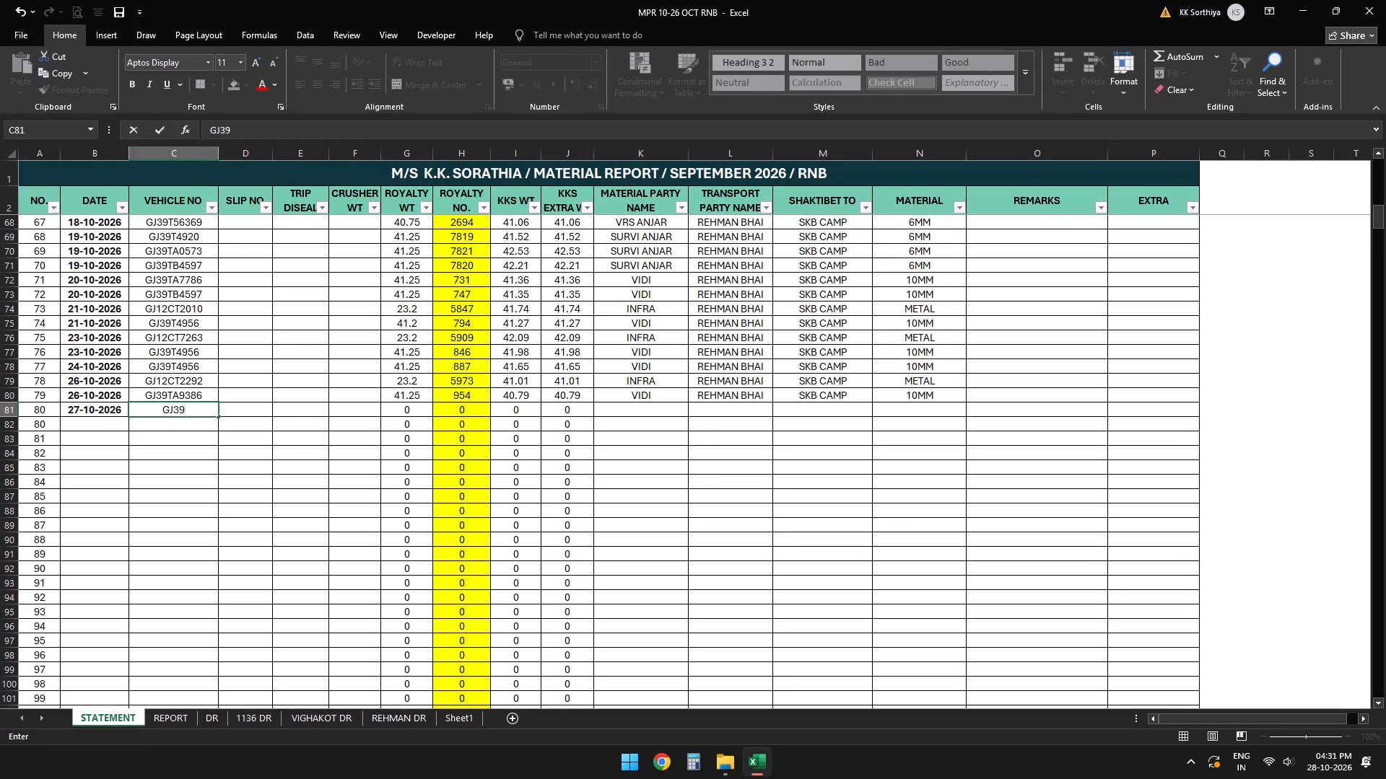
{"action": "type", "text": "TA"}
{"action": "key", "text": "0"}
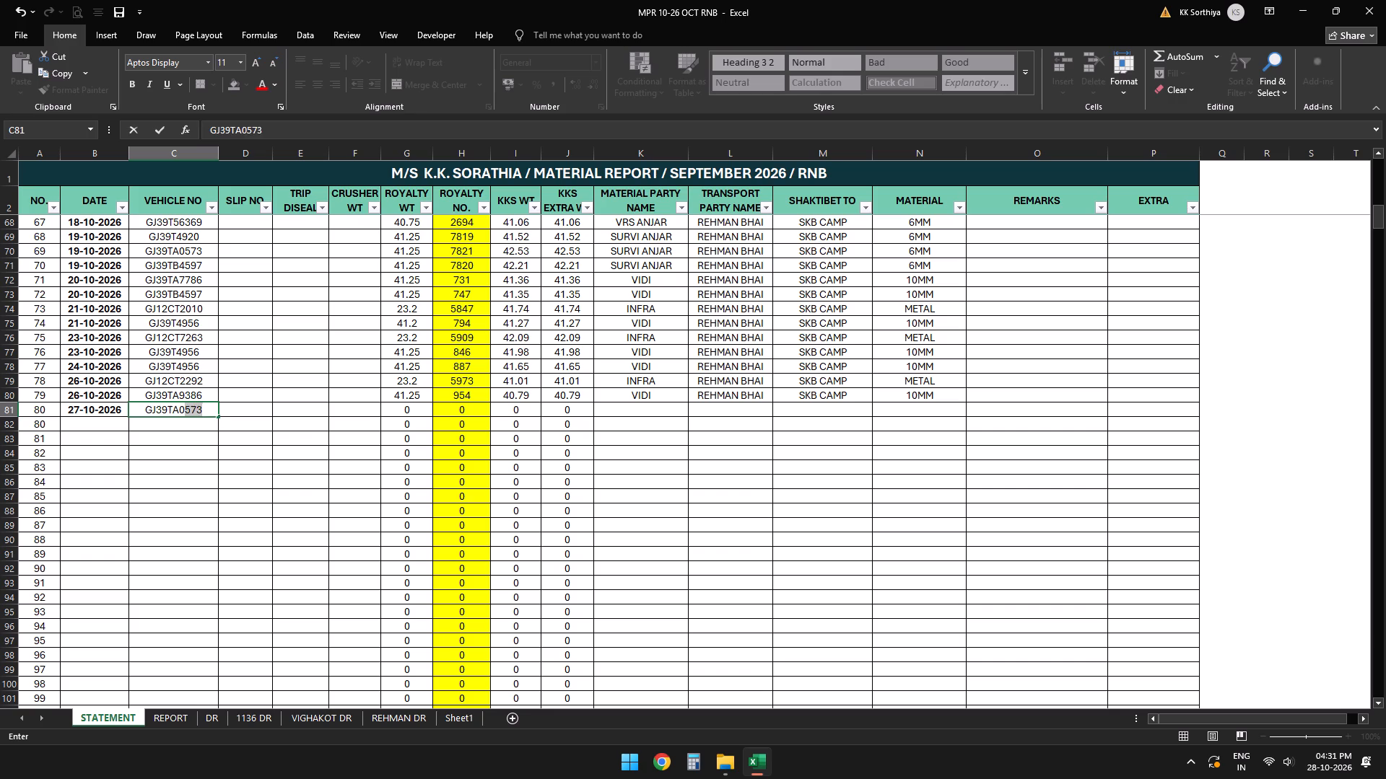
{"action": "key", "text": "BackSpace"}
{"action": "key", "text": "9"}
{"action": "key", "text": "BackSpace"}
{"action": "key", "text": "BackSpace"}
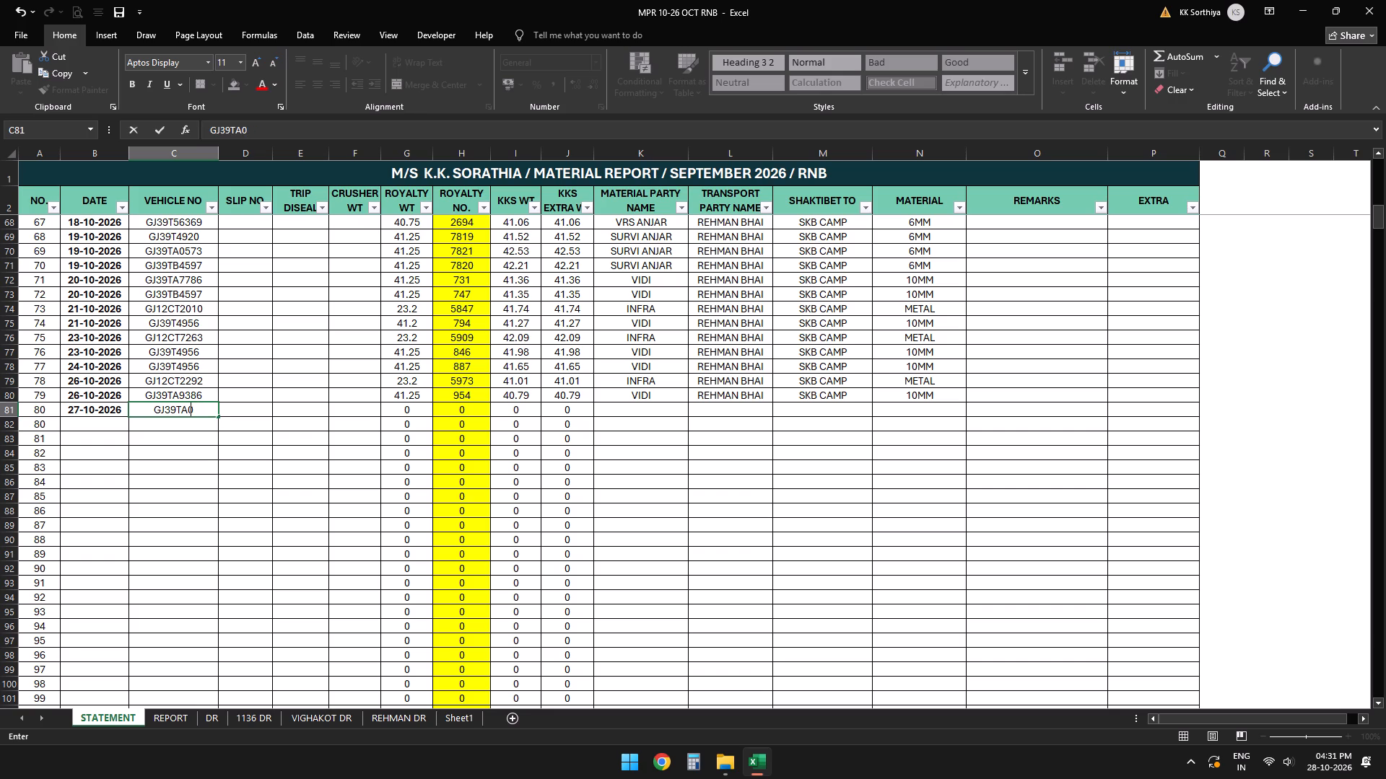
{"action": "type", "text": "93"}
{"action": "key", "text": "Right"}
Fill in the 27-10-2026 row with royalty weight 41.23, royalty number 990 and KKS weight 41.09.
{"action": "key", "text": "Right"}
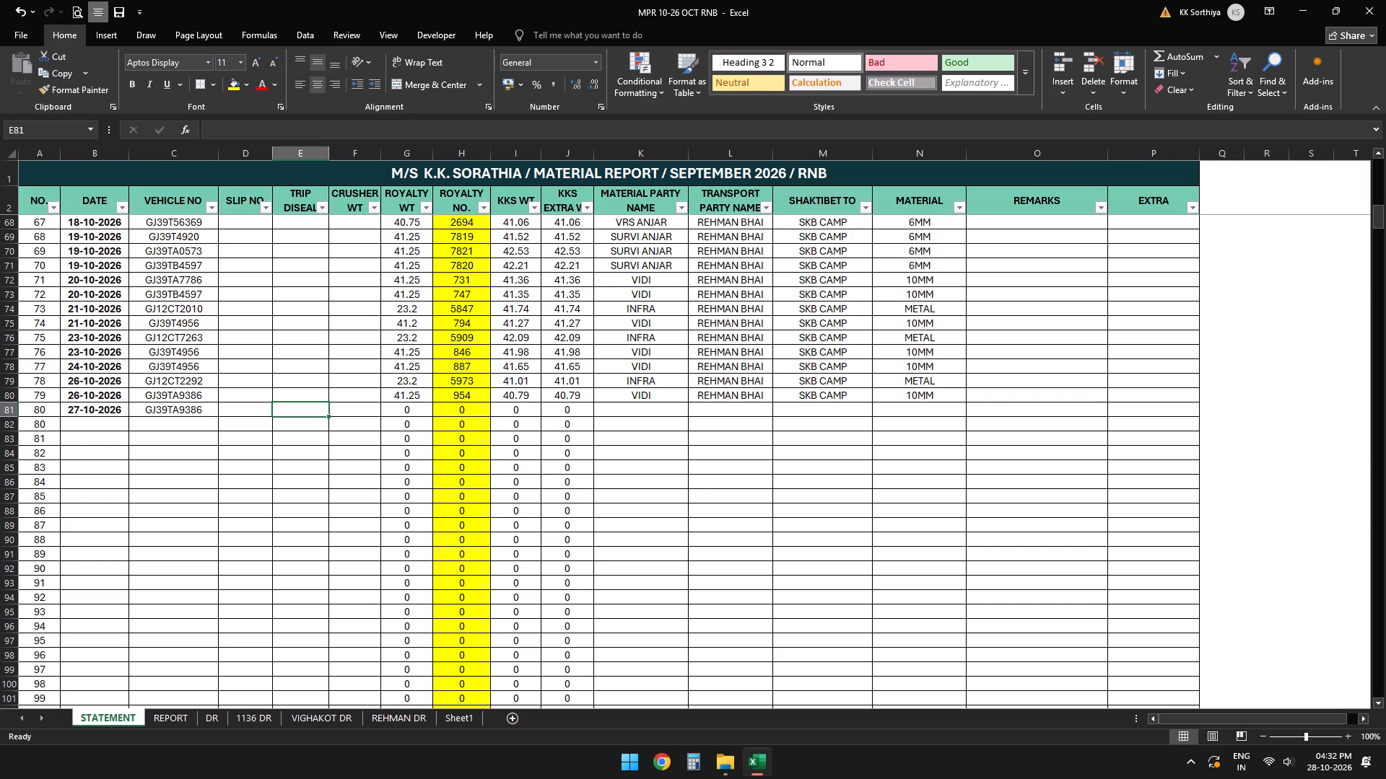
{"action": "key", "text": "Right"}
{"action": "key", "text": "Right"}
{"action": "key", "text": "Right"}
{"action": "key", "text": "Left"}
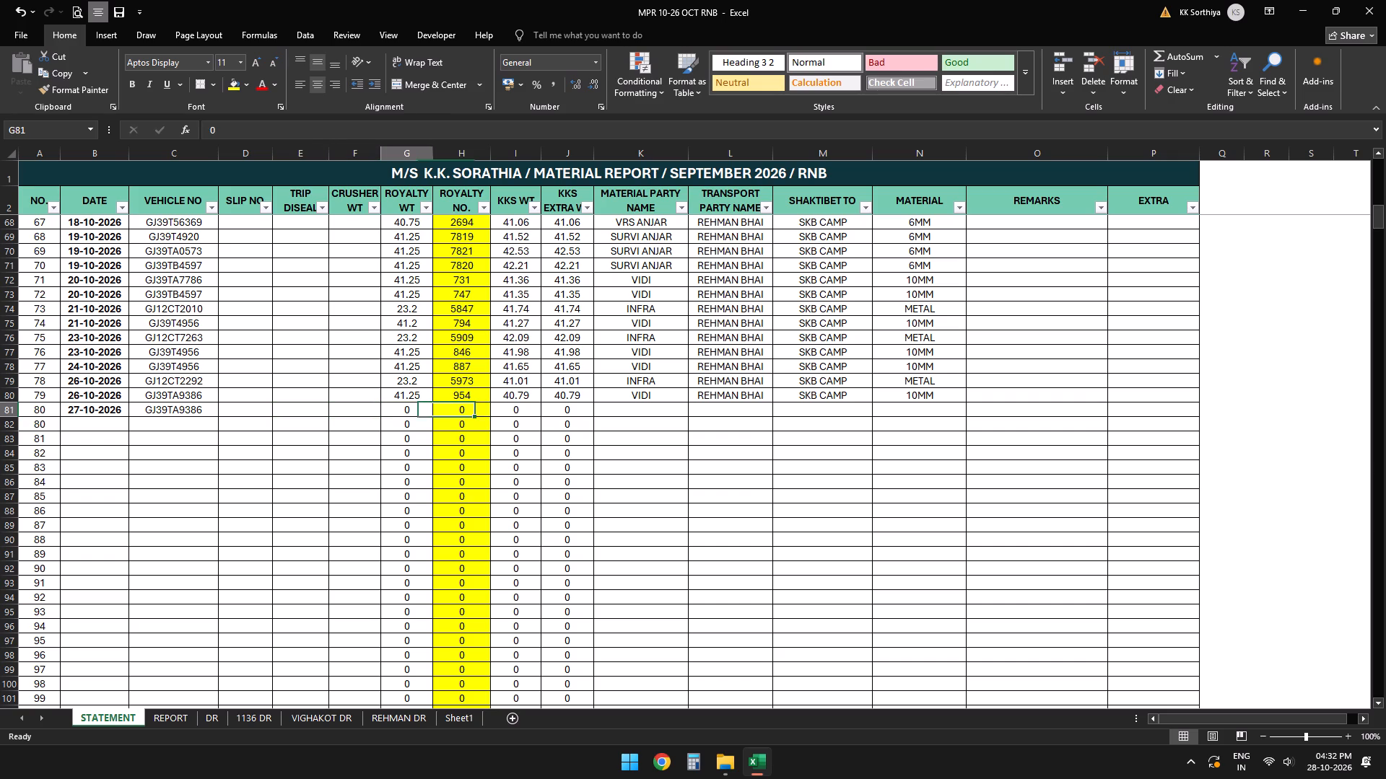
{"action": "type", "text": "41."}
{"action": "type", "text": "32"}
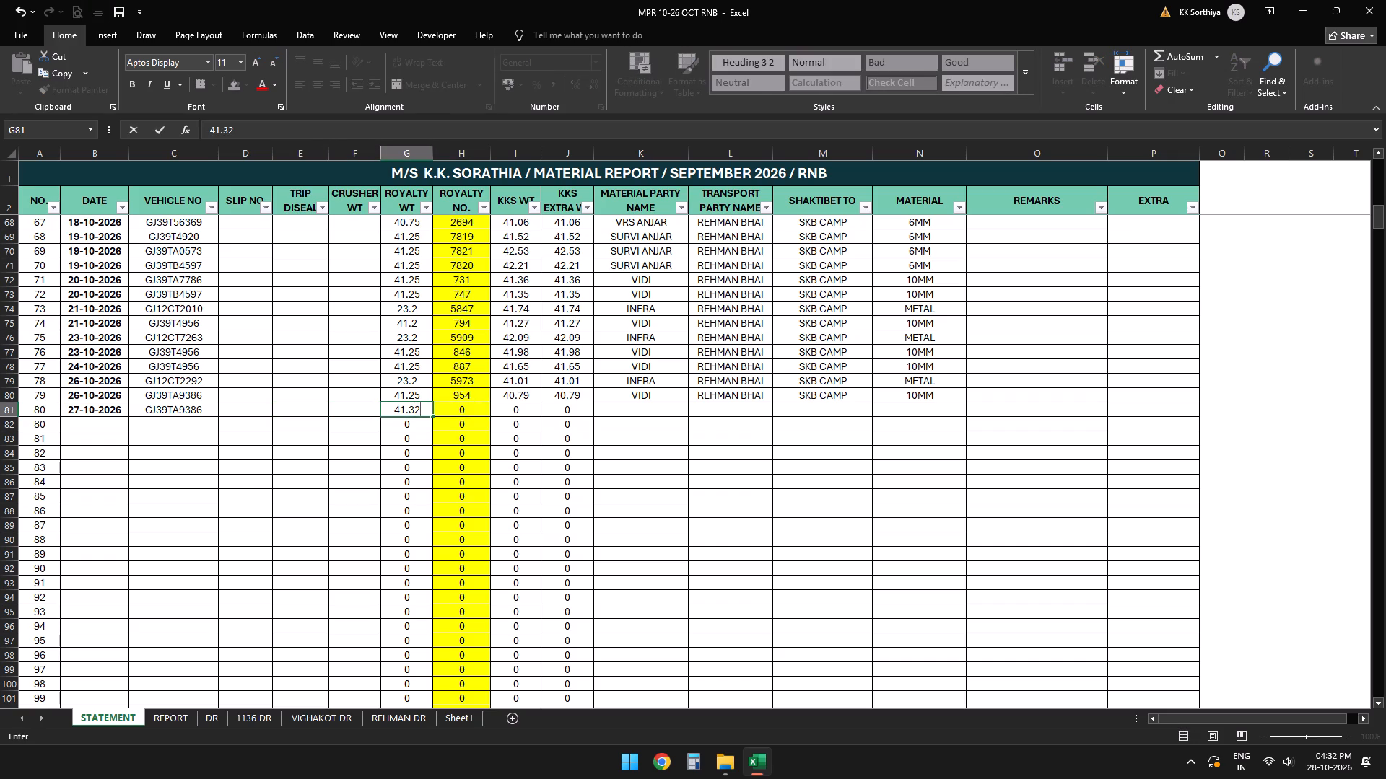
{"action": "key", "text": "Left"}
{"action": "key", "text": "Right"}
{"action": "type", "text": "41.23"}
{"action": "key", "text": "Right"}
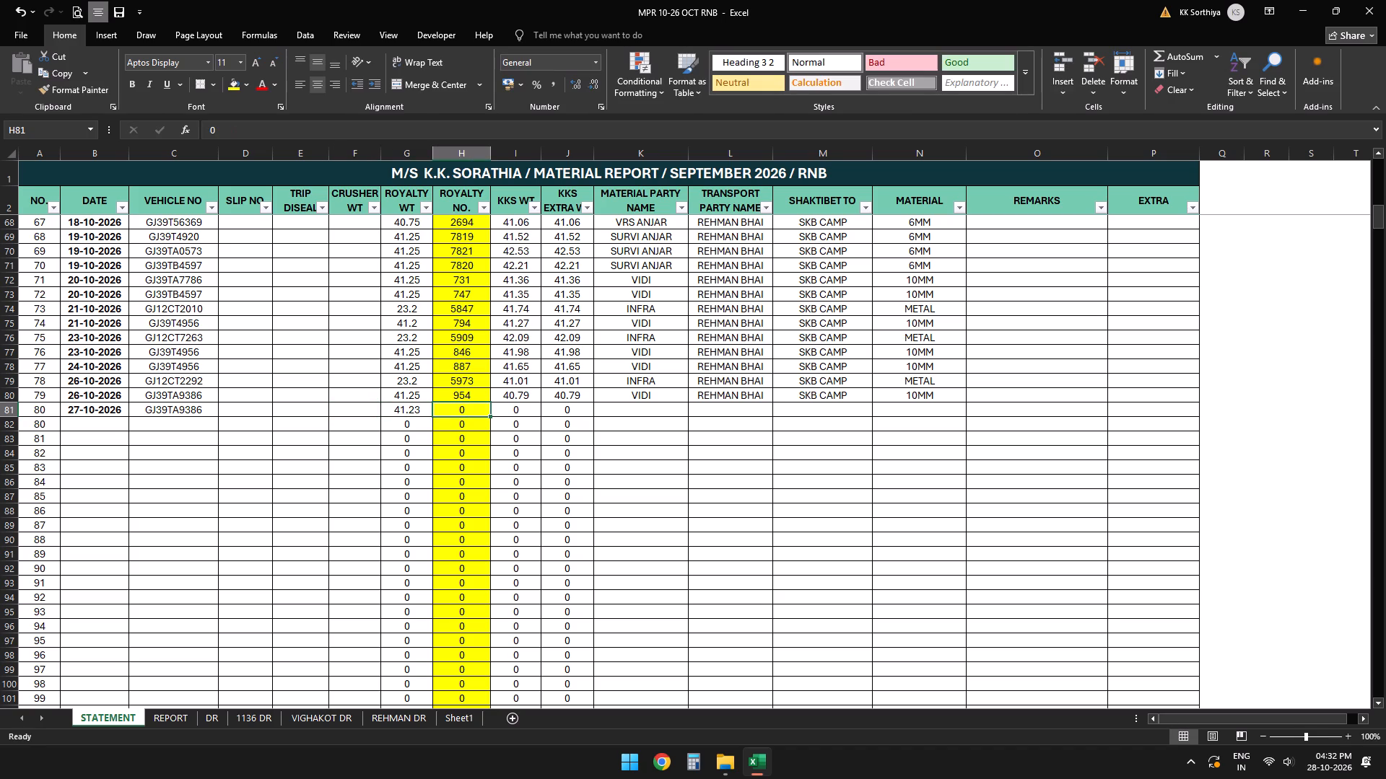
{"action": "type", "text": "990"}
{"action": "key", "text": "Right"}
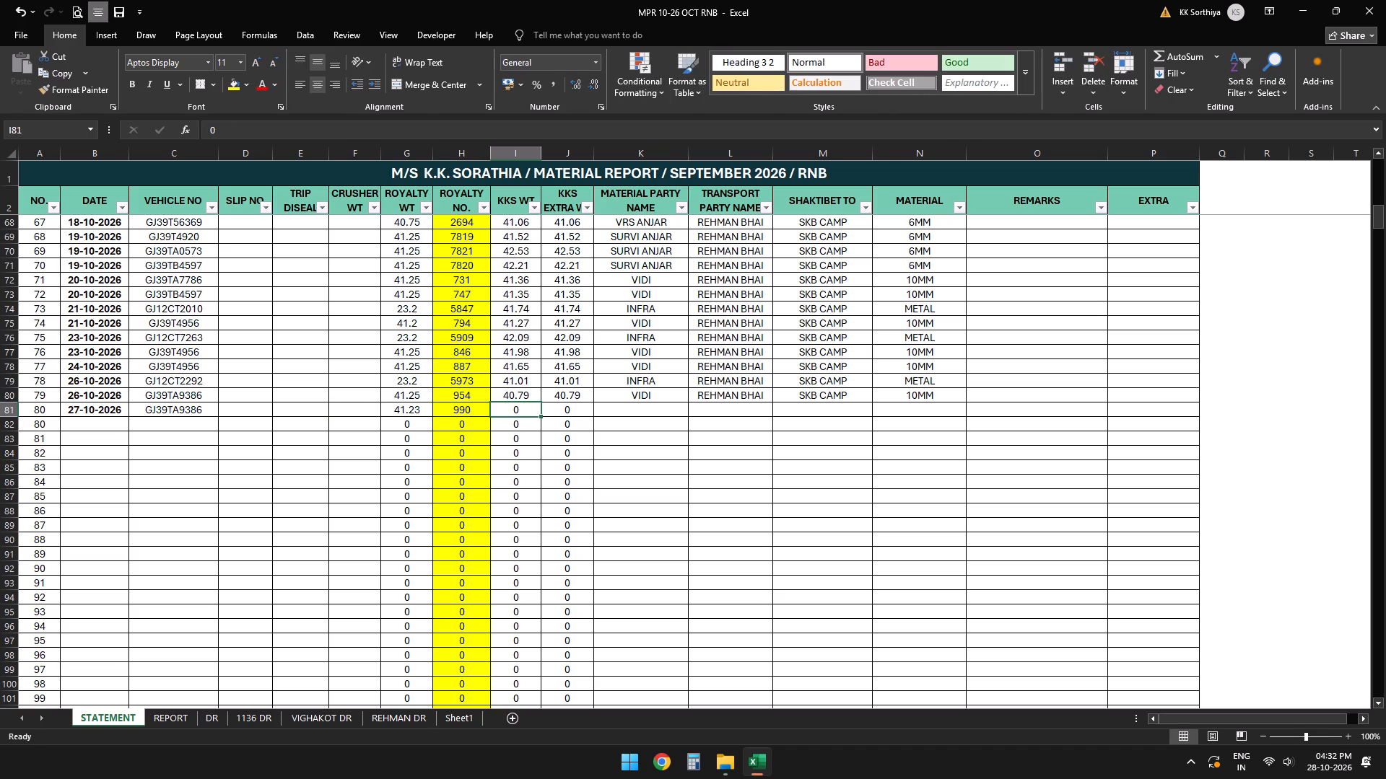
{"action": "type", "text": "41.09"}
{"action": "key", "text": "Right"}
Complete the 27-10-2026 row with material party VIDI, the same transport party as the row above, destination SKB CAMP and material 10MM.
{"action": "key", "text": "Right"}
{"action": "key", "text": "Right"}
{"action": "key", "text": "Left"}
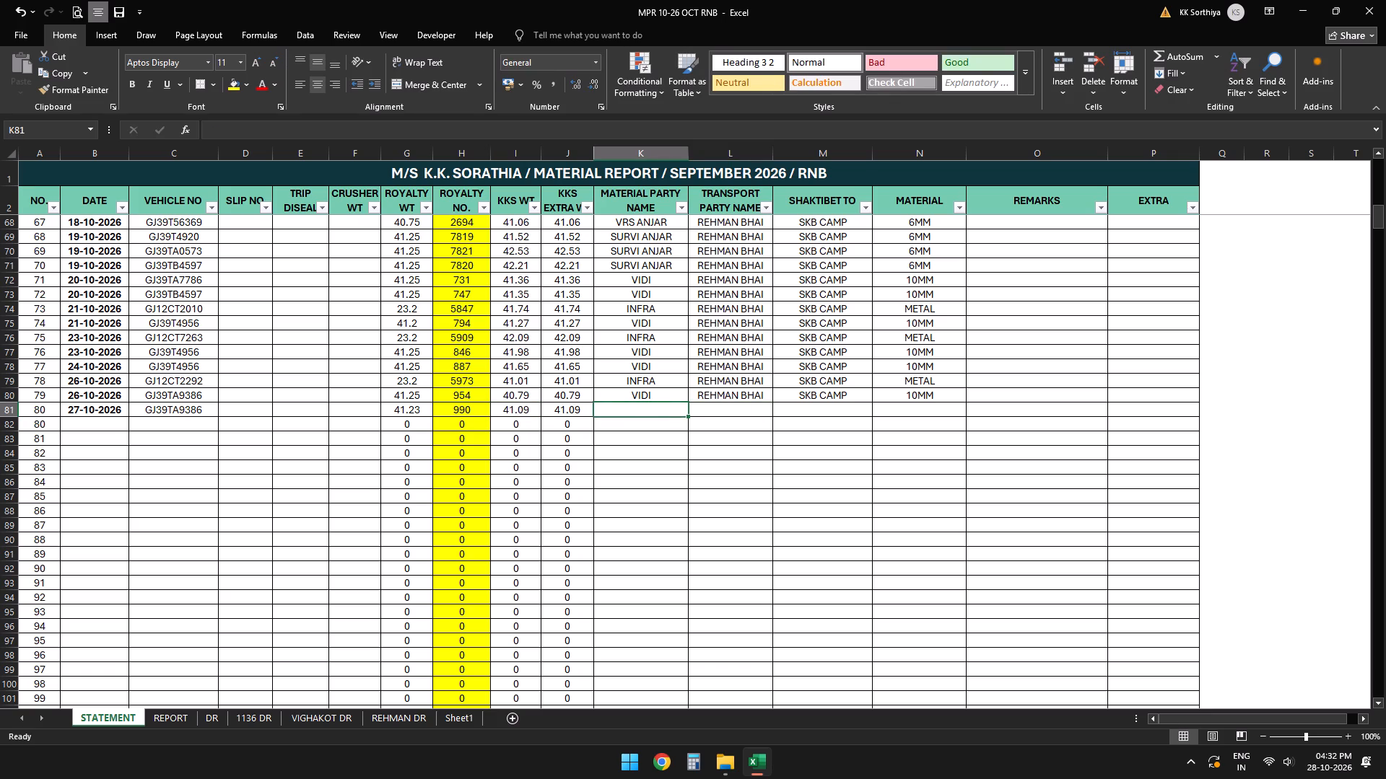
{"action": "key", "text": "v"}
{"action": "type", "text": "ID"}
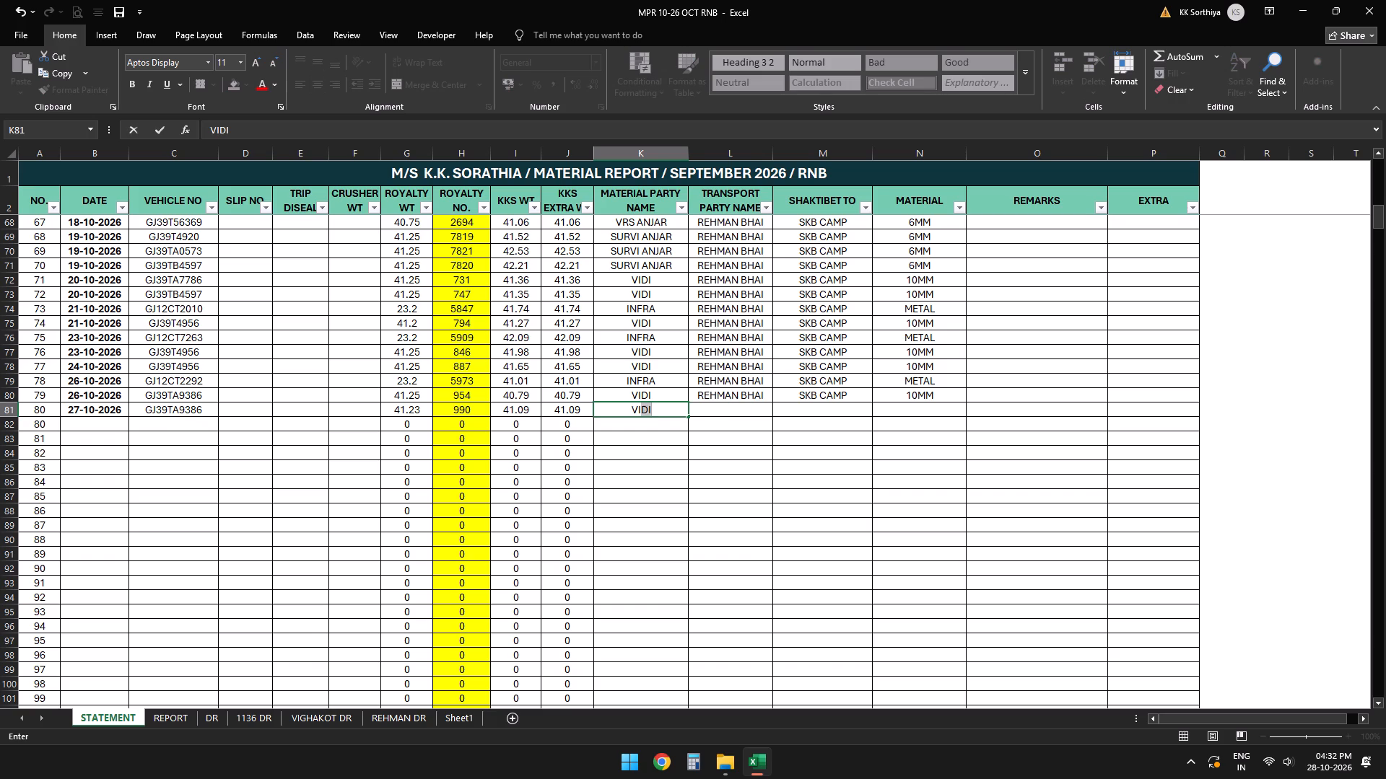
{"action": "key", "text": "Right"}
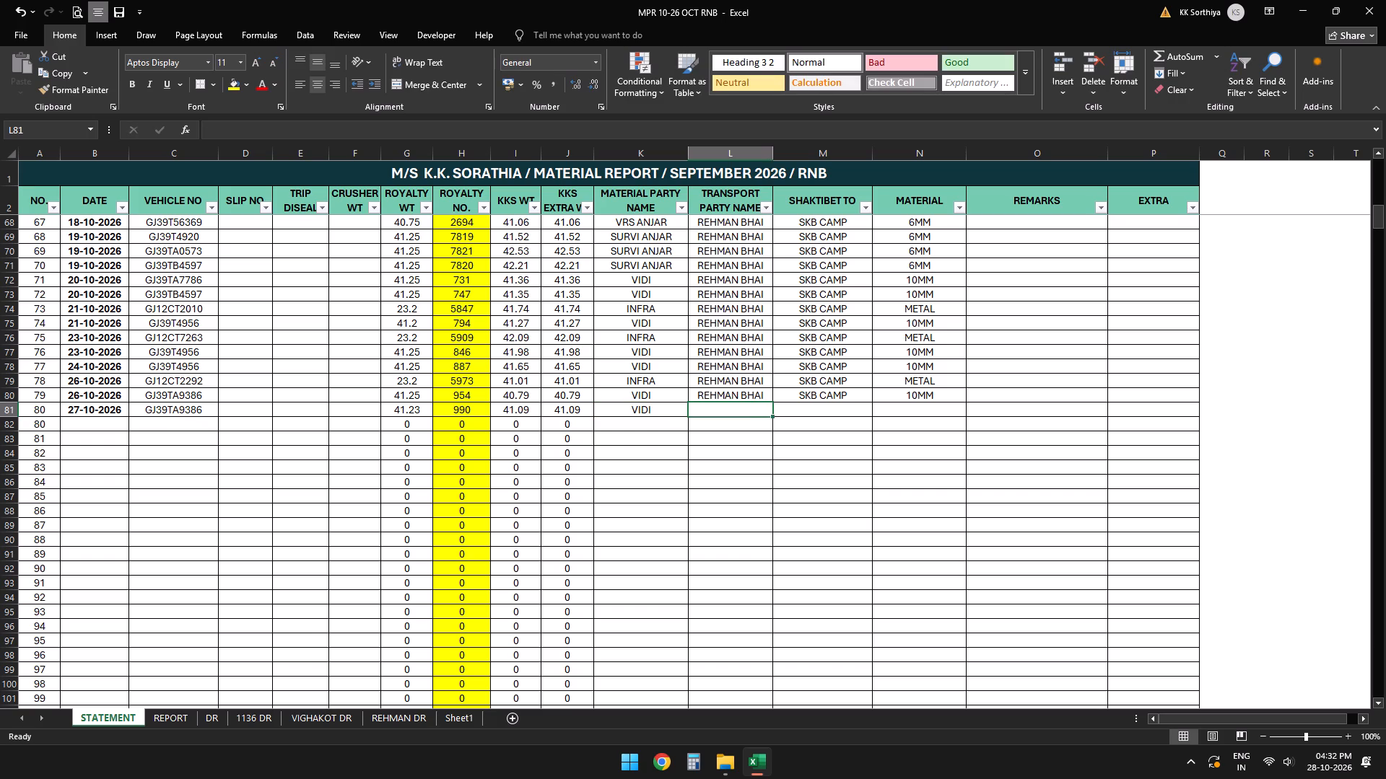
{"action": "key", "text": "r"}
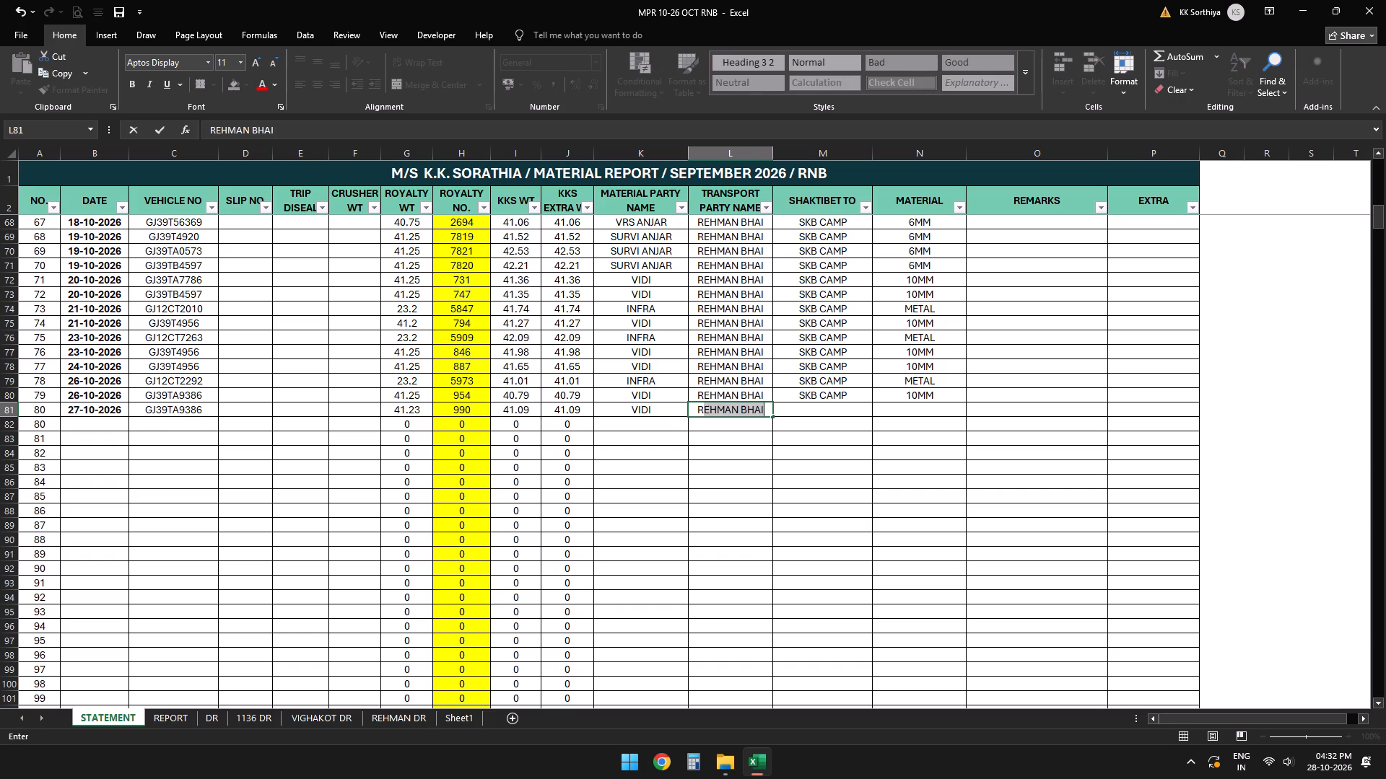
{"action": "key", "text": "Right"}
{"action": "key", "text": "s"}
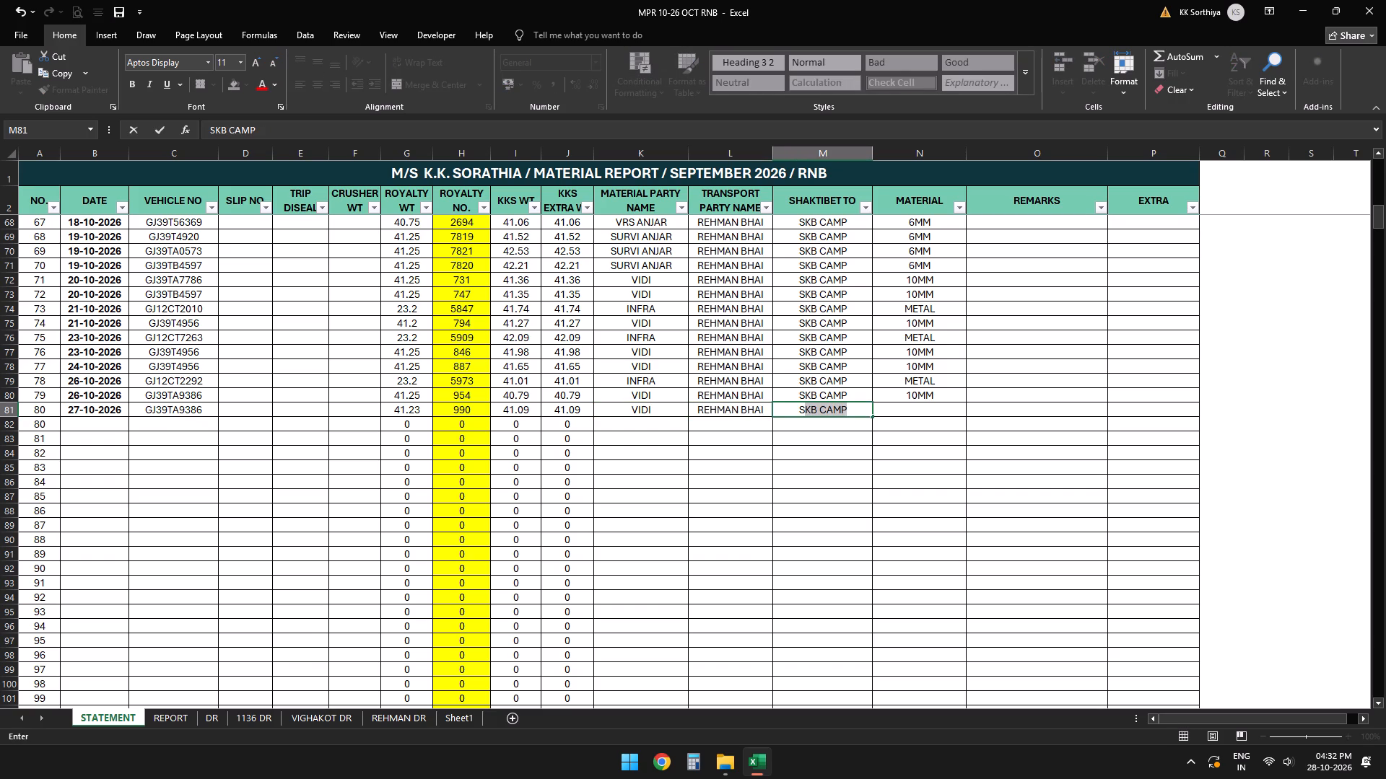
{"action": "key", "text": "Right"}
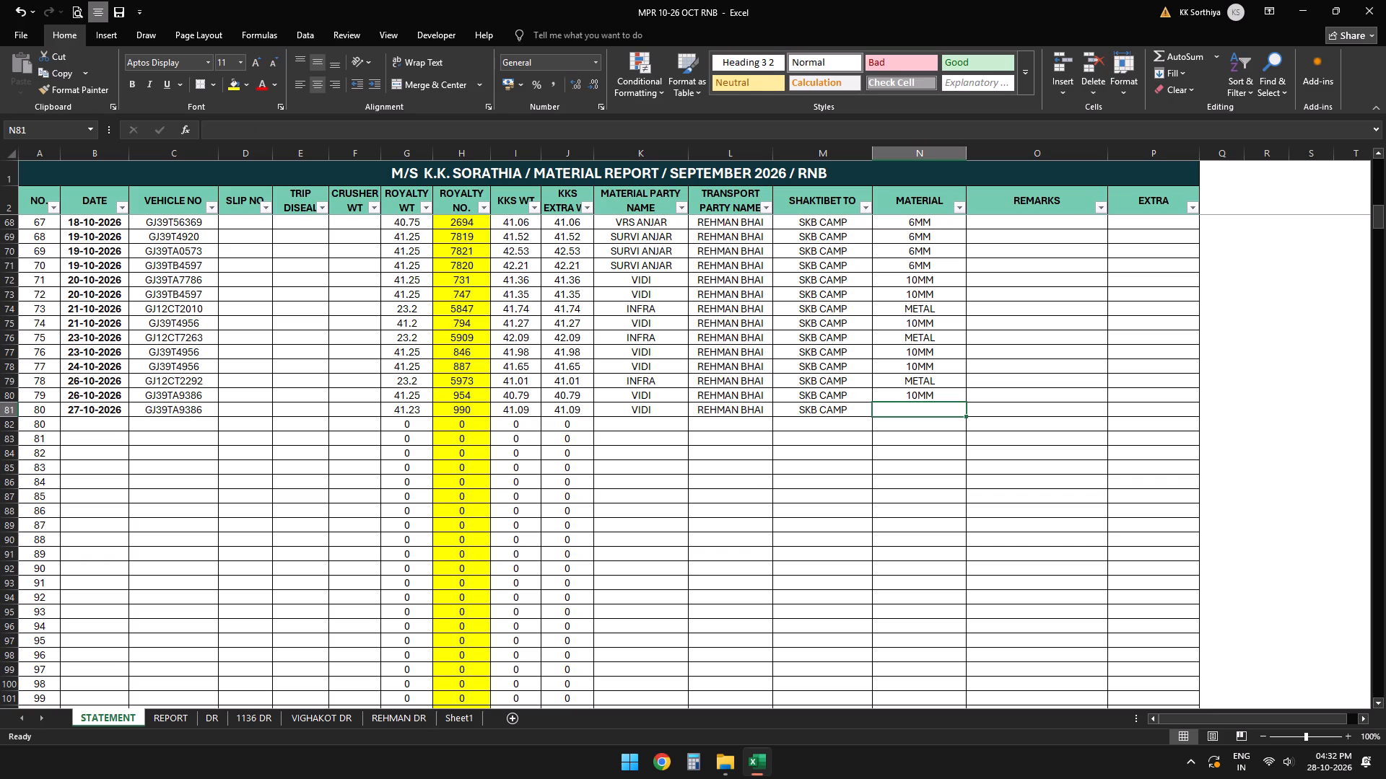
{"action": "type", "text": "10M"}
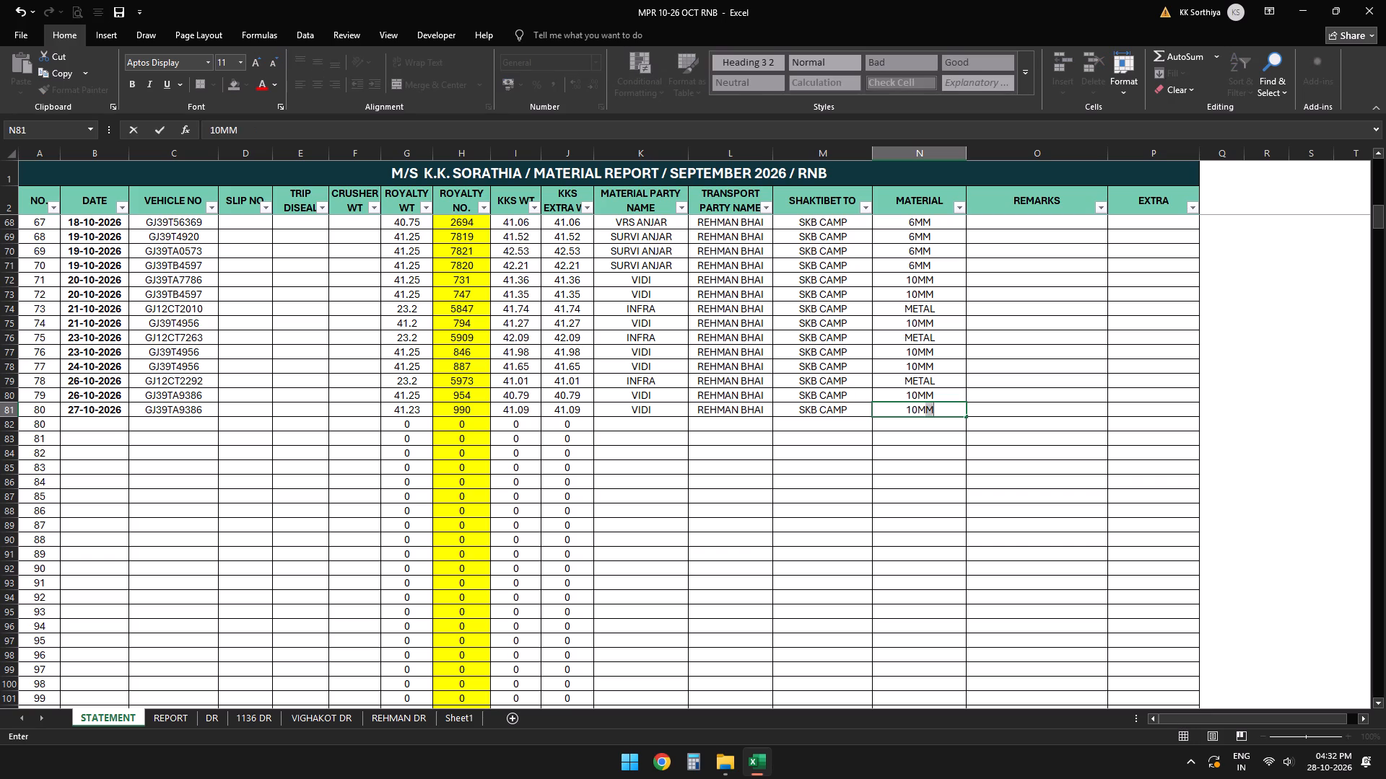
{"action": "key", "text": "Up"}
{"action": "key", "text": "Down"}
Save the MPR 10-26 OCT RNB workbook.
{"action": "key", "text": "ctrl+s"}
{"action": "key", "text": "ctrl+s"}
{"action": "key", "text": "ctrl+s"}
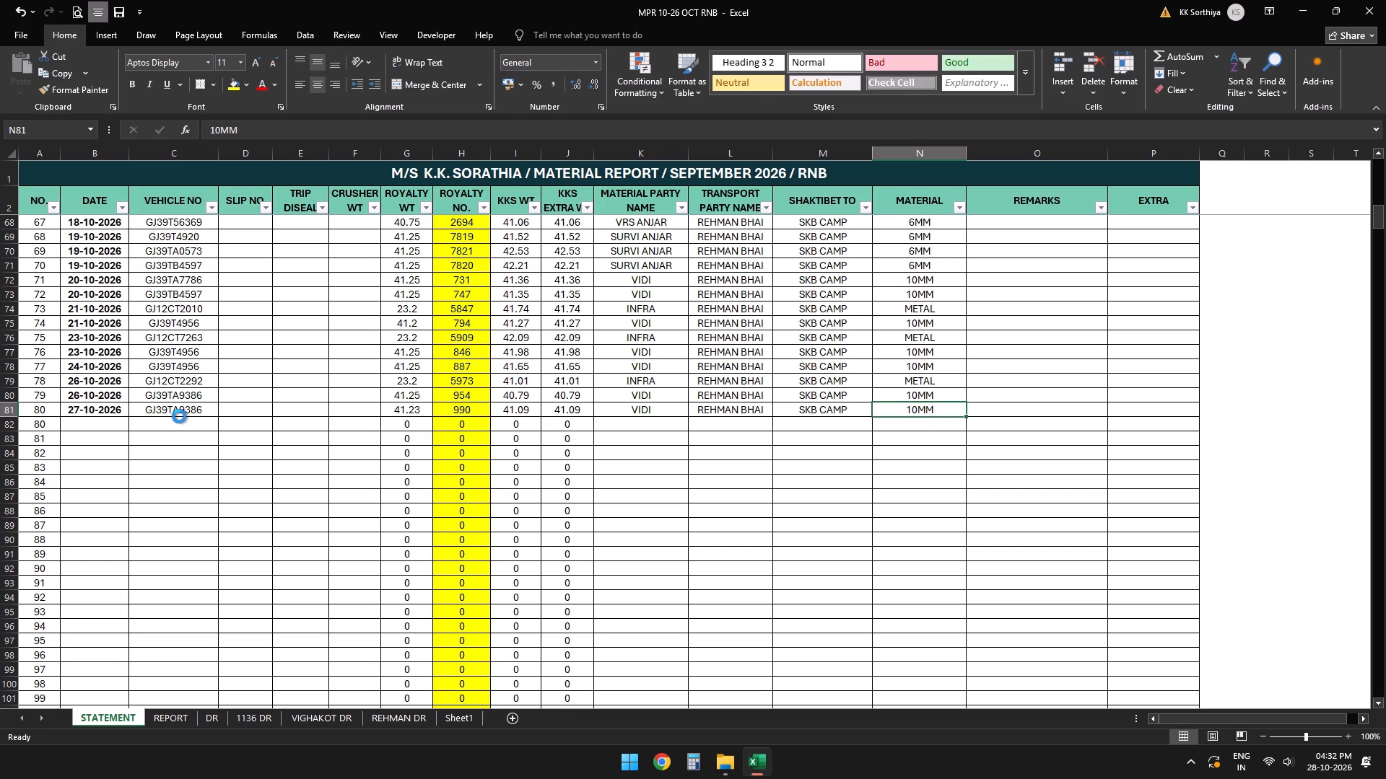
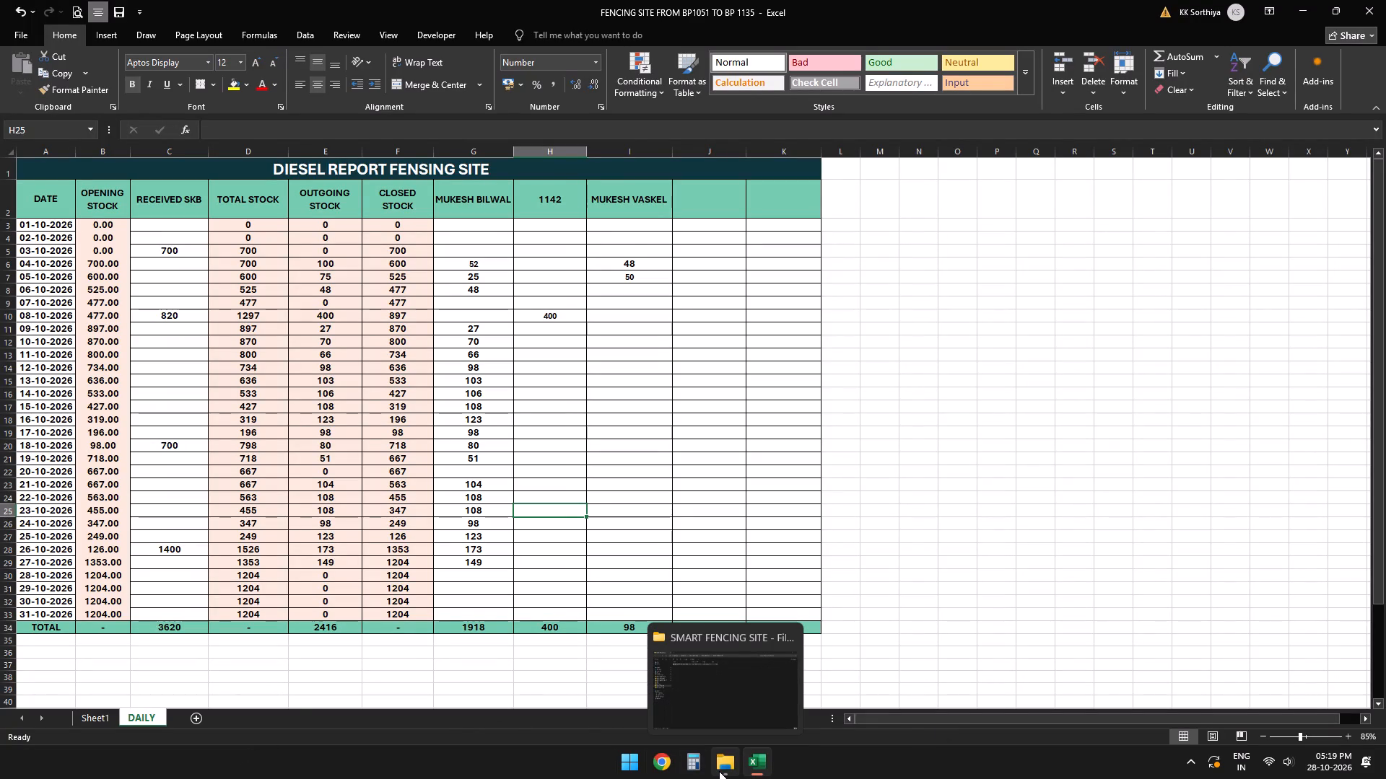
Close the fencing site workbook and open MPR 10-26 OCT RNB from the 10. OCTOBER-2026 folder.
{"action": "left_click", "coordinate": [1385, 0]}
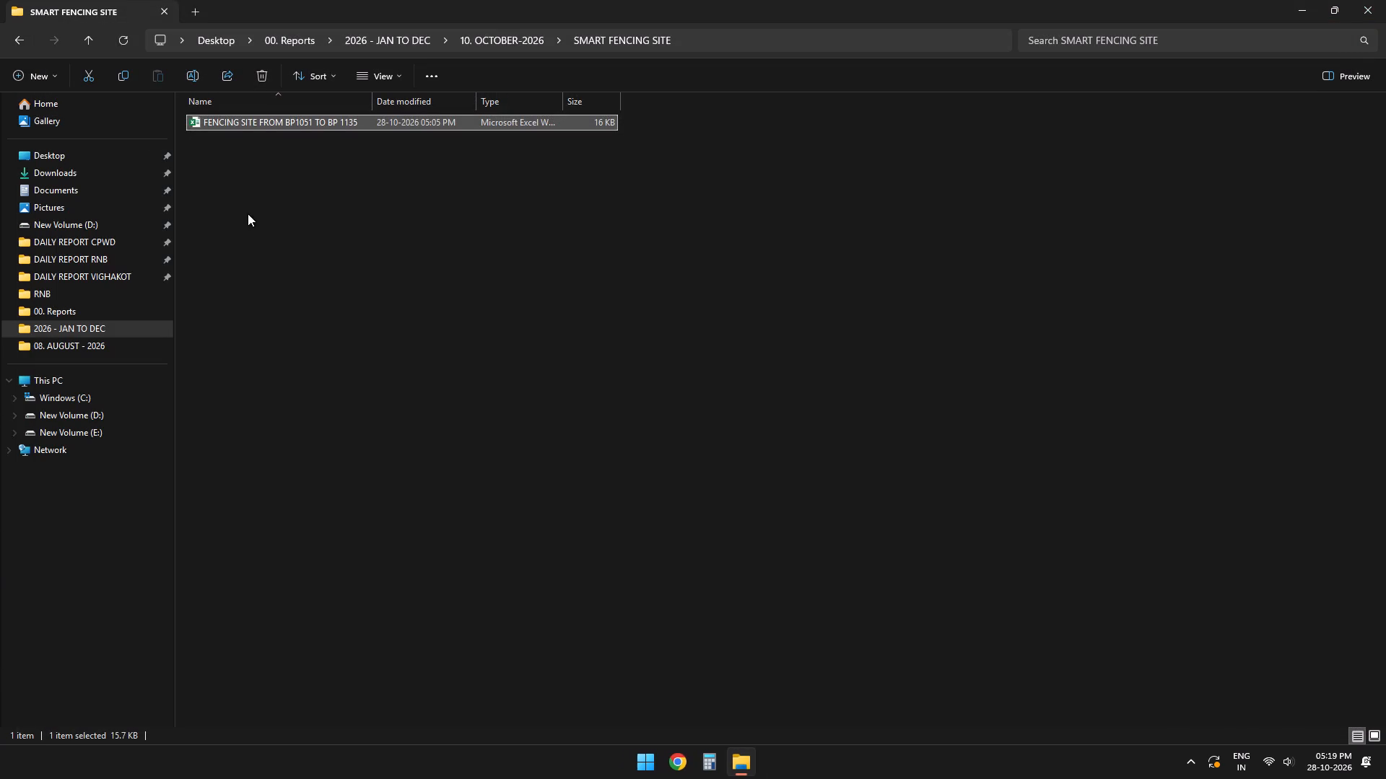
{"action": "left_click", "coordinate": [9, 43]}
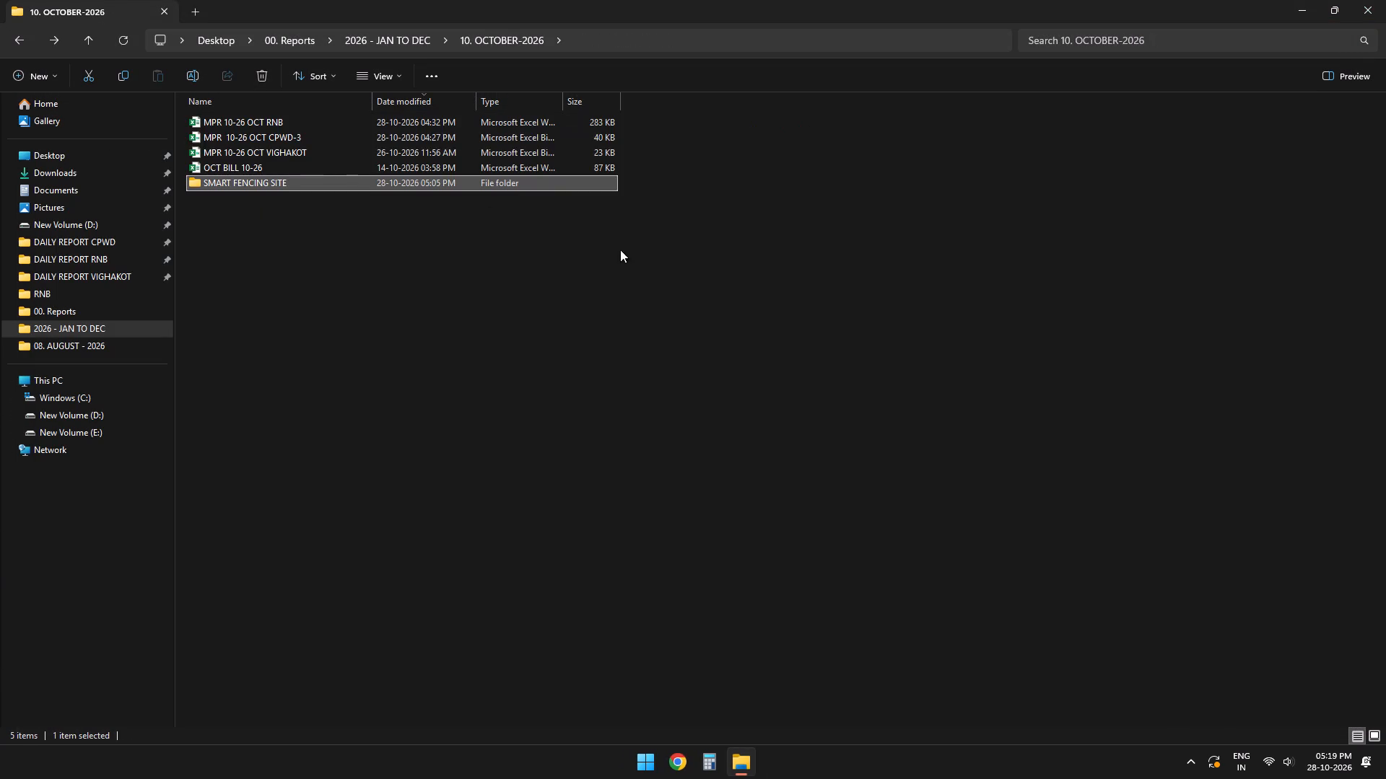
{"action": "double_click", "coordinate": [440, 123]}
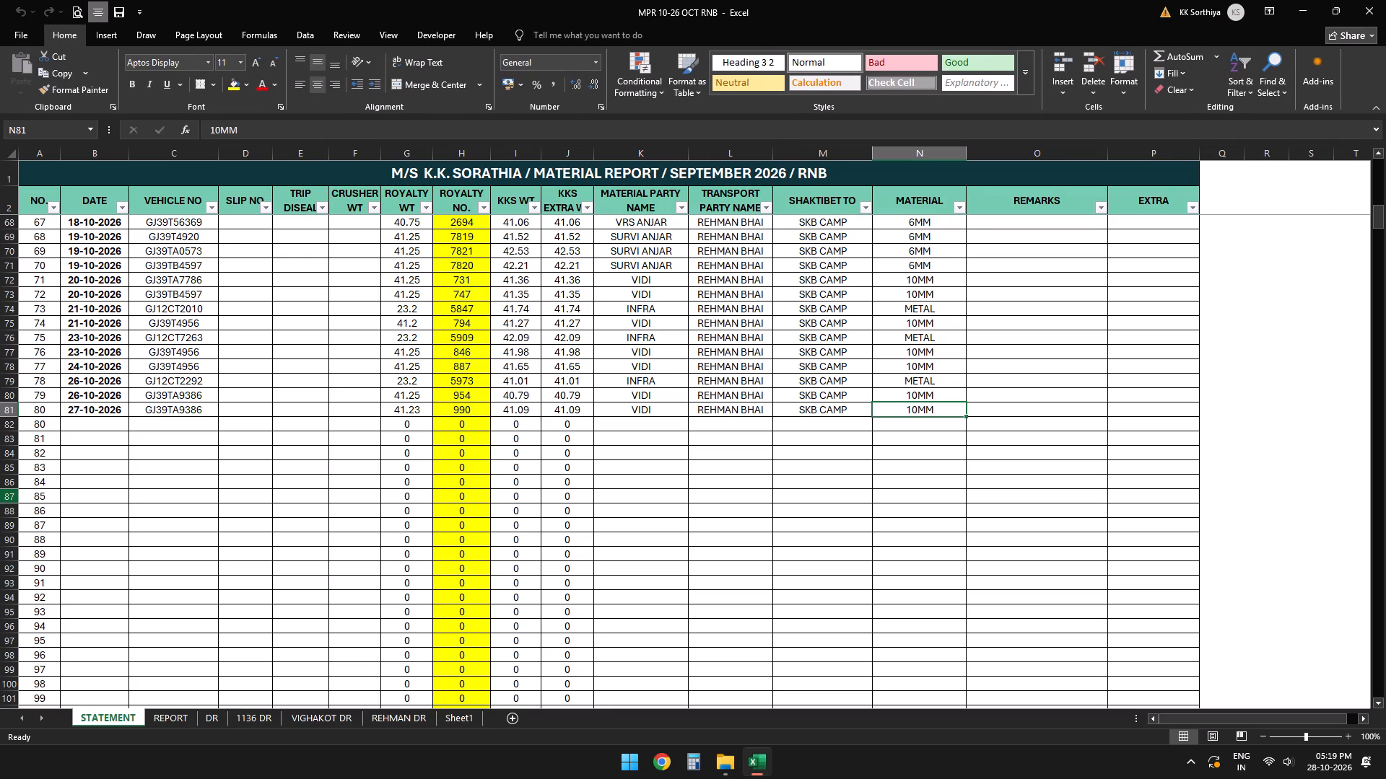
Bring up the REPORT sheet and raise the screen brightness to 100.
{"action": "left_click", "coordinate": [180, 726]}
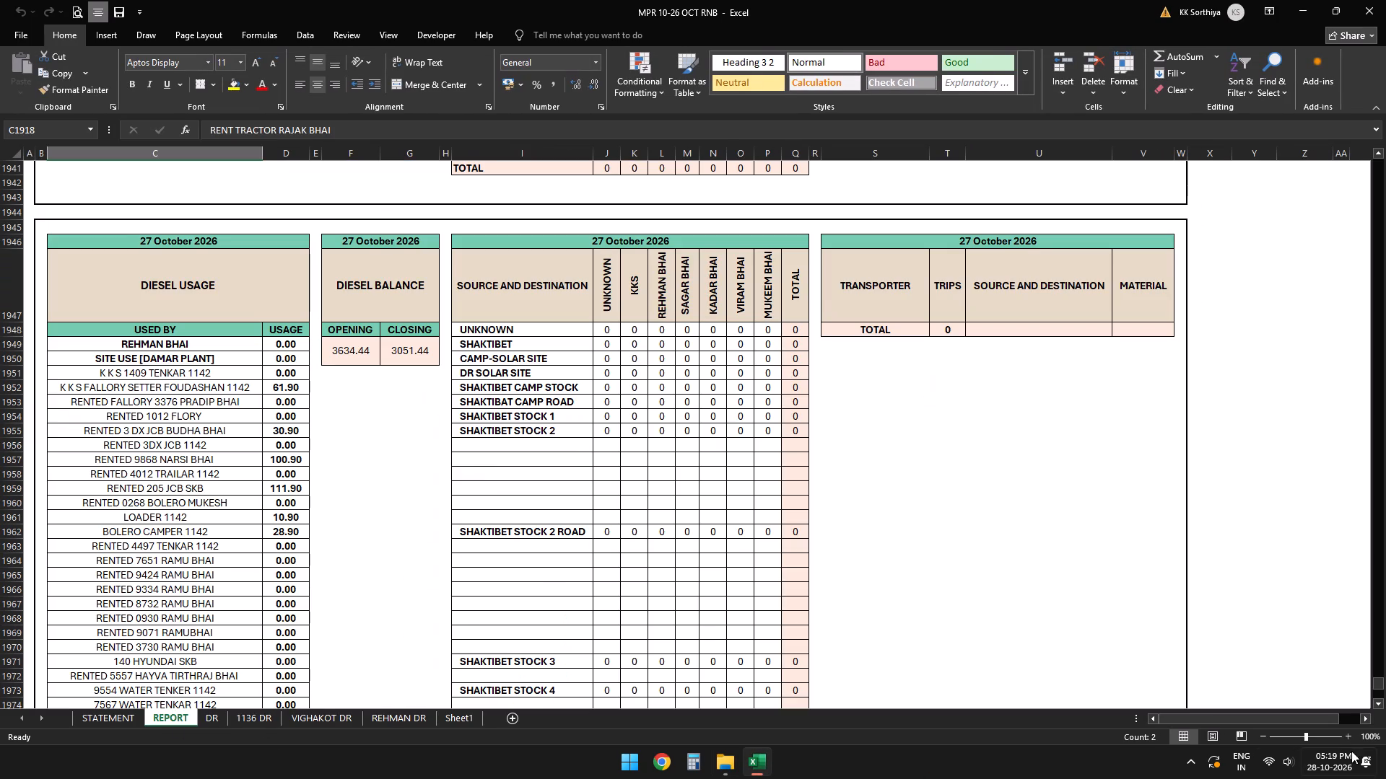
{"action": "left_click", "coordinate": [1271, 770]}
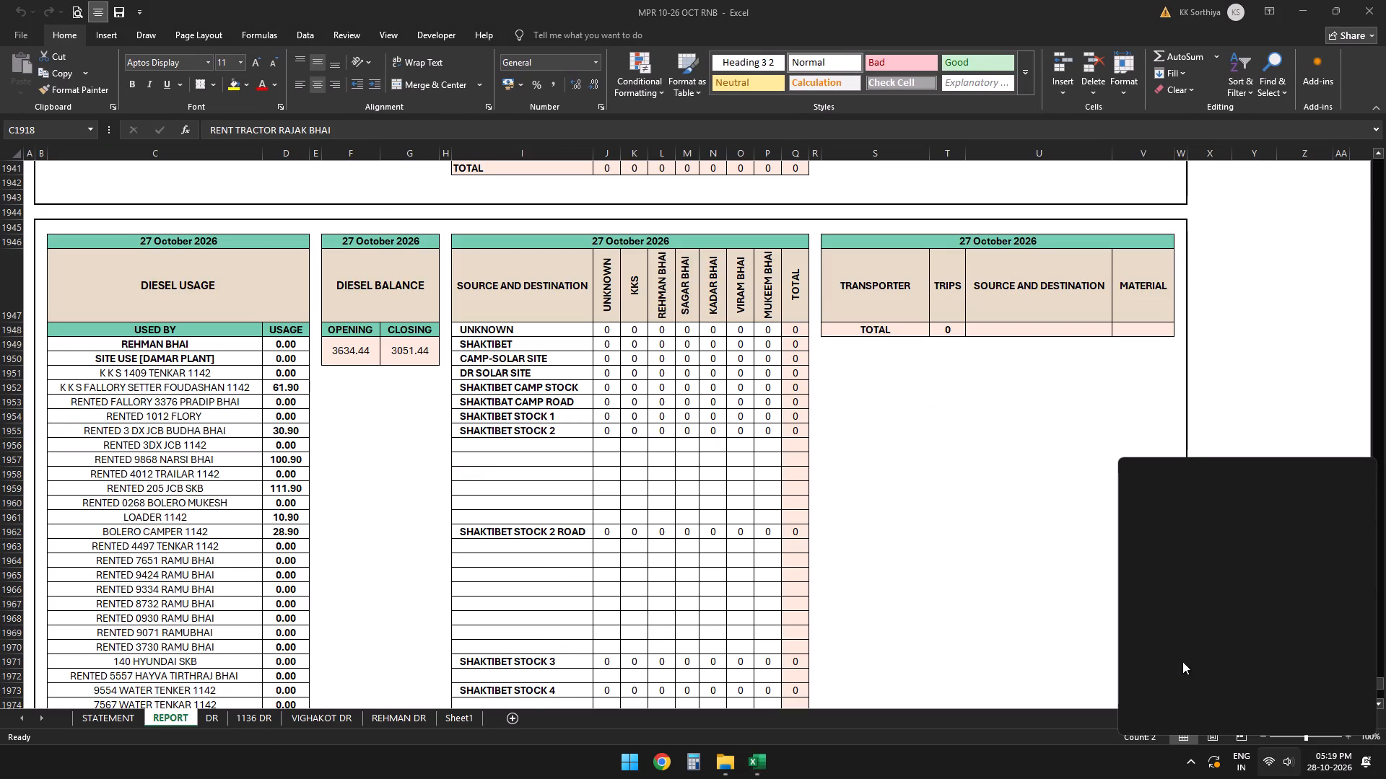
{"action": "left_click_drag", "start_coordinate": [1164, 642], "coordinate": [1385, 640]}
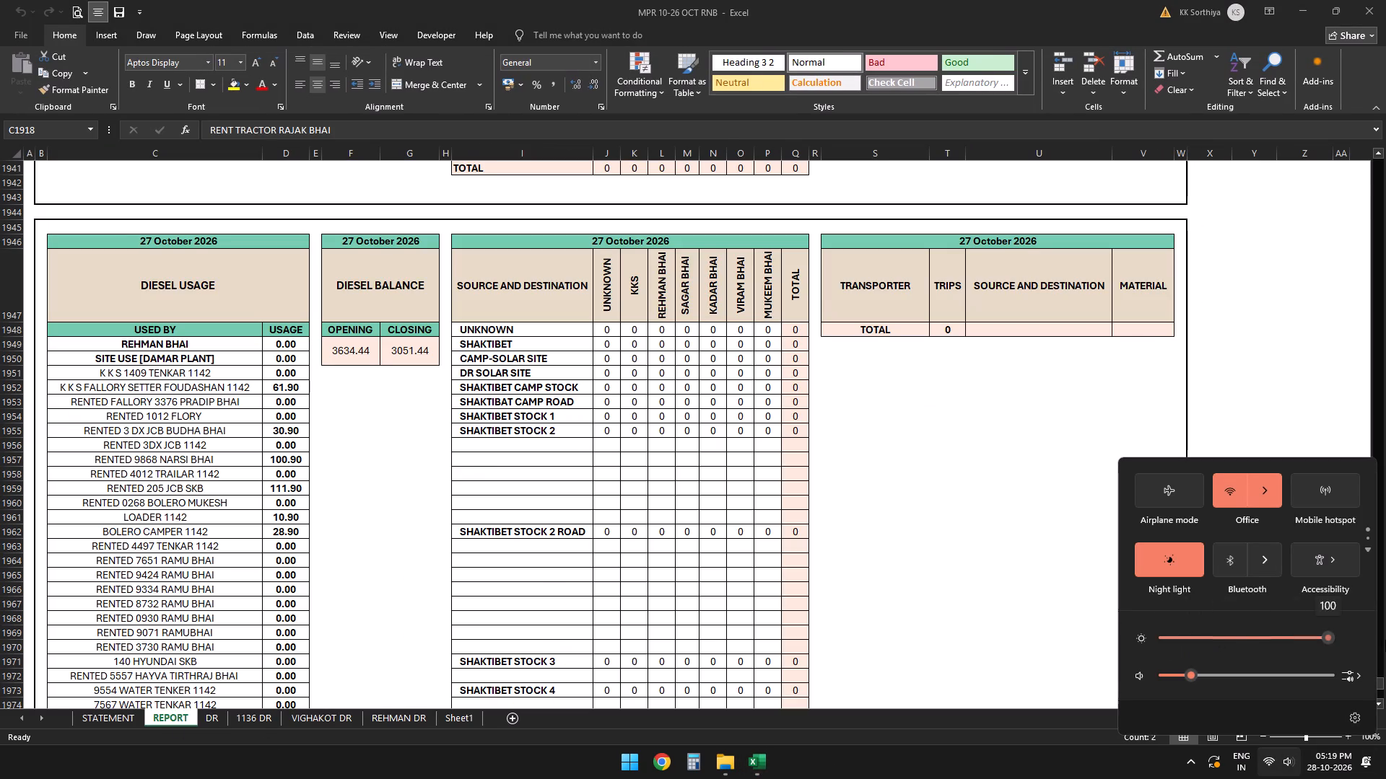
{"action": "left_click_drag", "start_coordinate": [1385, 640], "coordinate": [1385, 604]}
{"action": "left_click", "coordinate": [253, 524]}
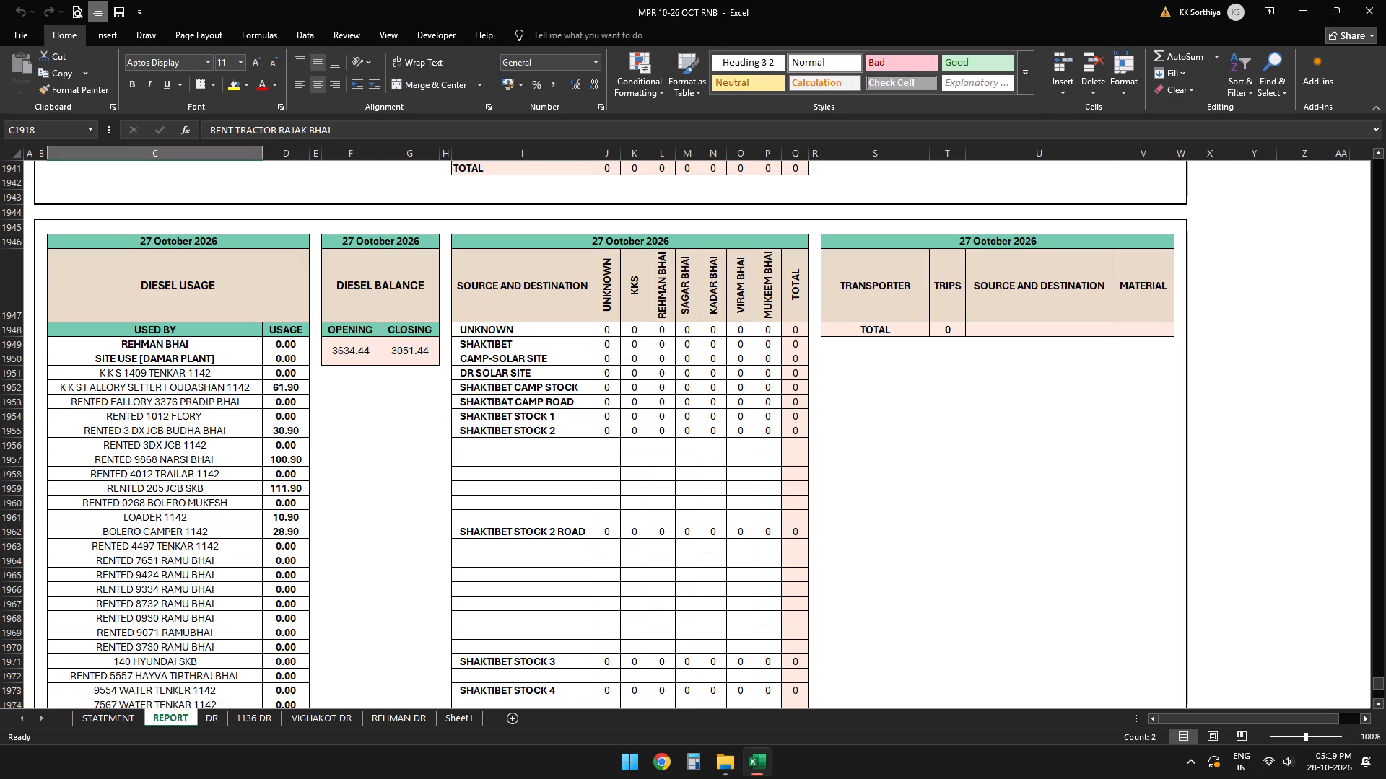
Examine the REPORT, STATEMENT and DR sheets for the first October date whose daily diesel usage is missing on DR.
{"action": "scroll", "coordinate": [542, 592], "scroll_direction": "down", "scroll_amount": 3}
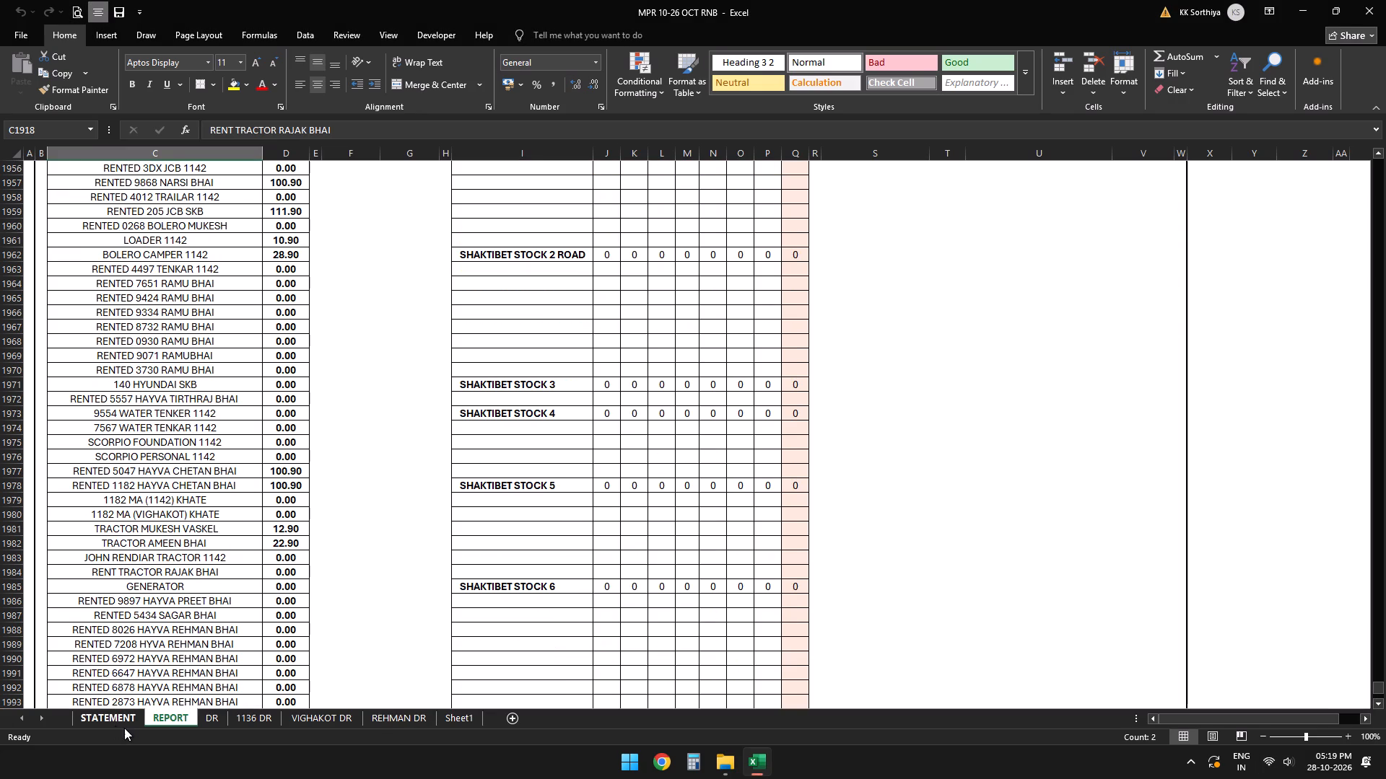
{"action": "left_click", "coordinate": [129, 727]}
{"action": "scroll", "coordinate": [229, 566], "scroll_direction": "down", "scroll_amount": 2}
{"action": "scroll", "coordinate": [229, 563], "scroll_direction": "up", "scroll_amount": 2}
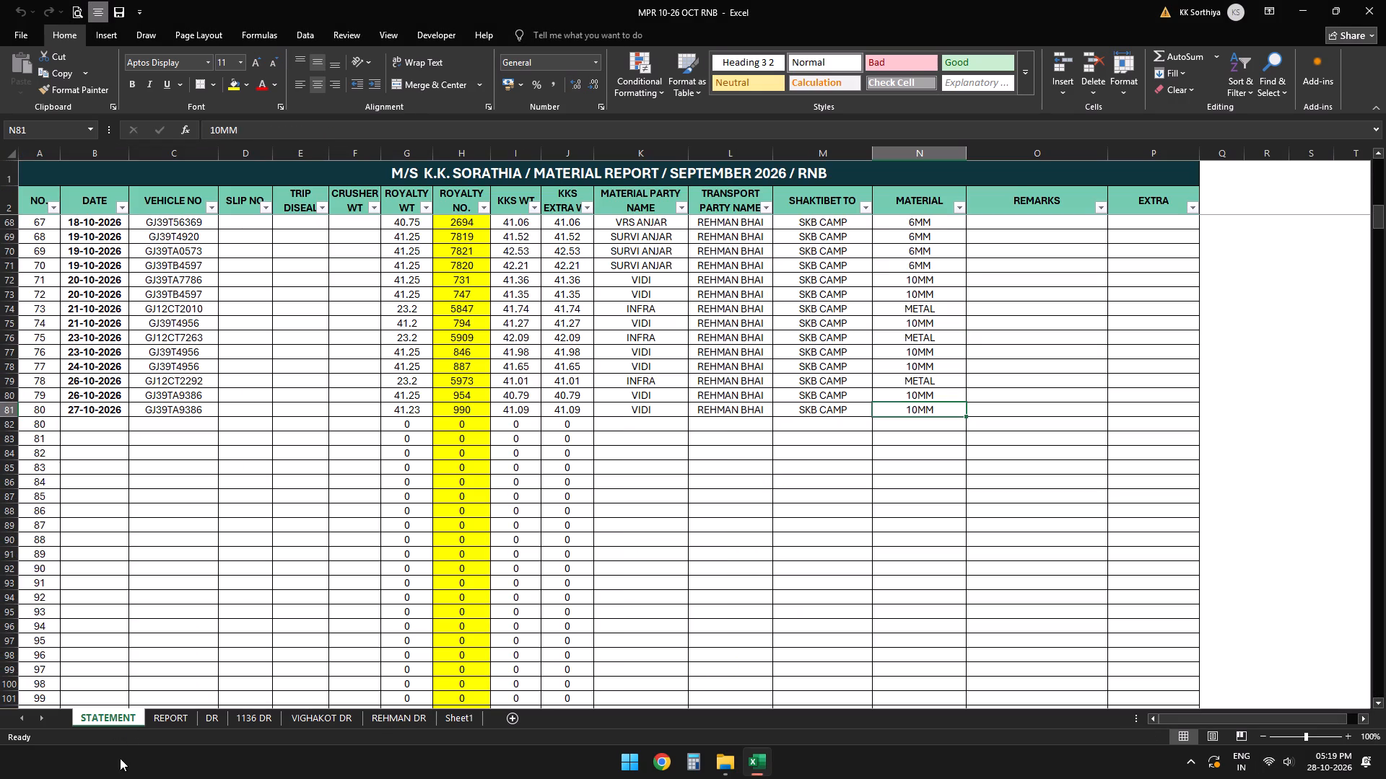
{"action": "left_click", "coordinate": [169, 713]}
{"action": "left_click", "coordinate": [209, 721]}
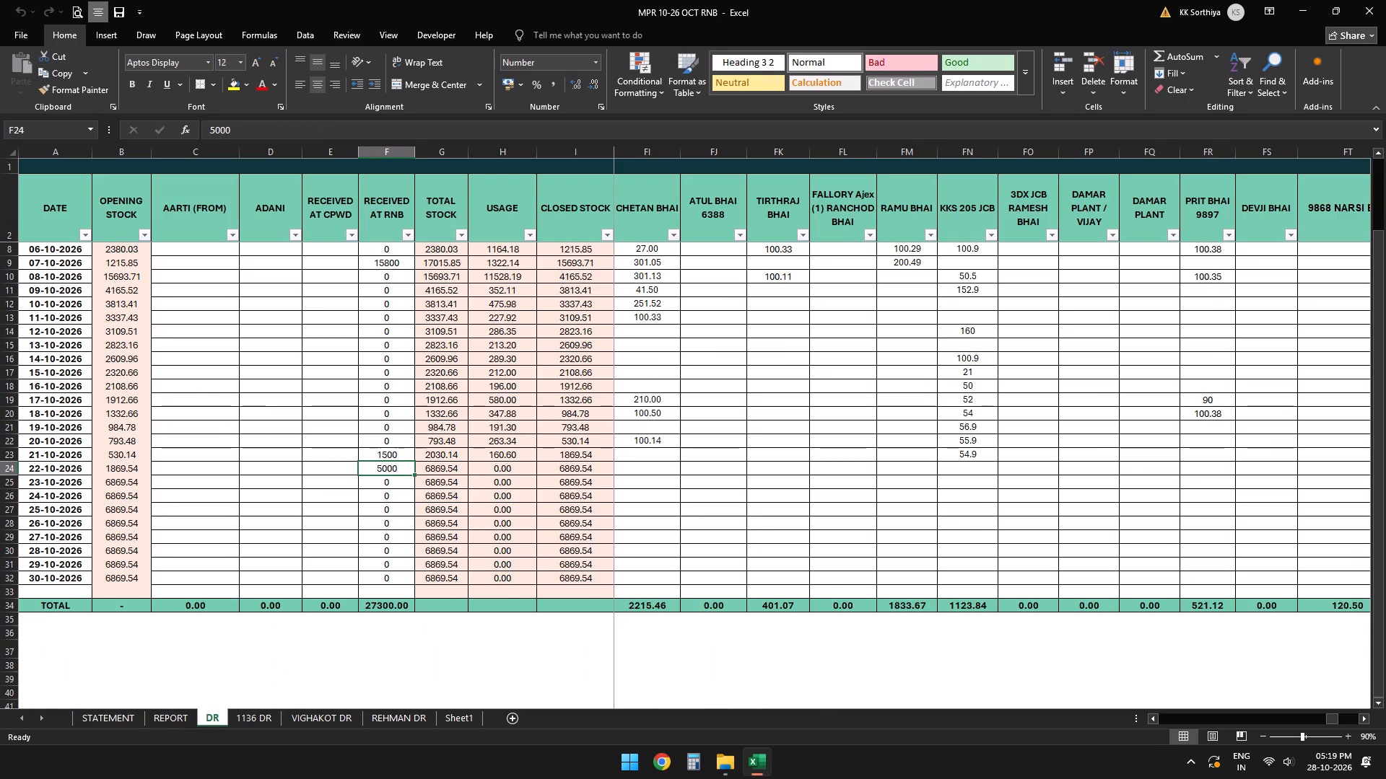
{"action": "scroll", "coordinate": [325, 598], "scroll_direction": "up", "scroll_amount": 1}
{"action": "left_click", "coordinate": [496, 541]}
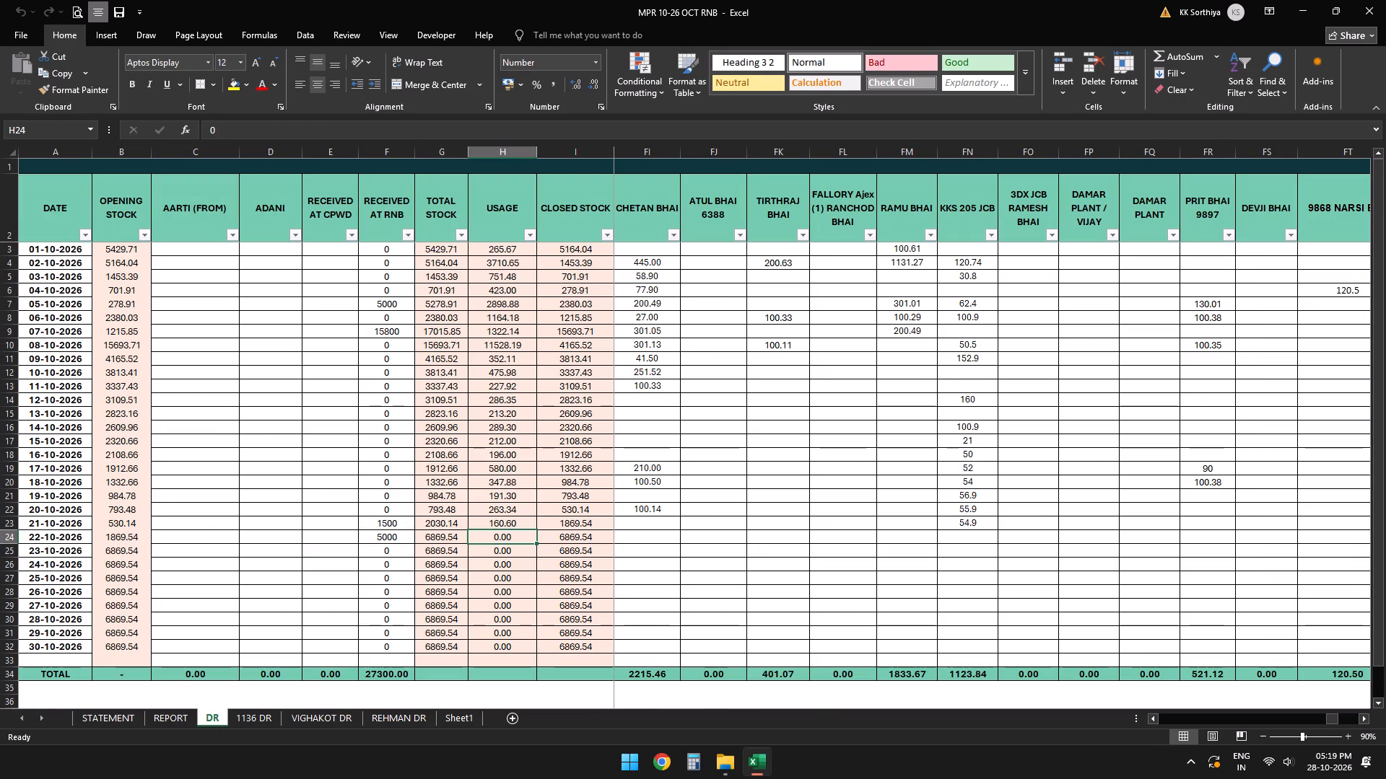
Find the 22 October 2026 diesel block on the REPORT sheet and check its usage and balance.
{"action": "left_click", "coordinate": [183, 723]}
{"action": "scroll", "coordinate": [287, 568], "scroll_direction": "up", "scroll_amount": 3}
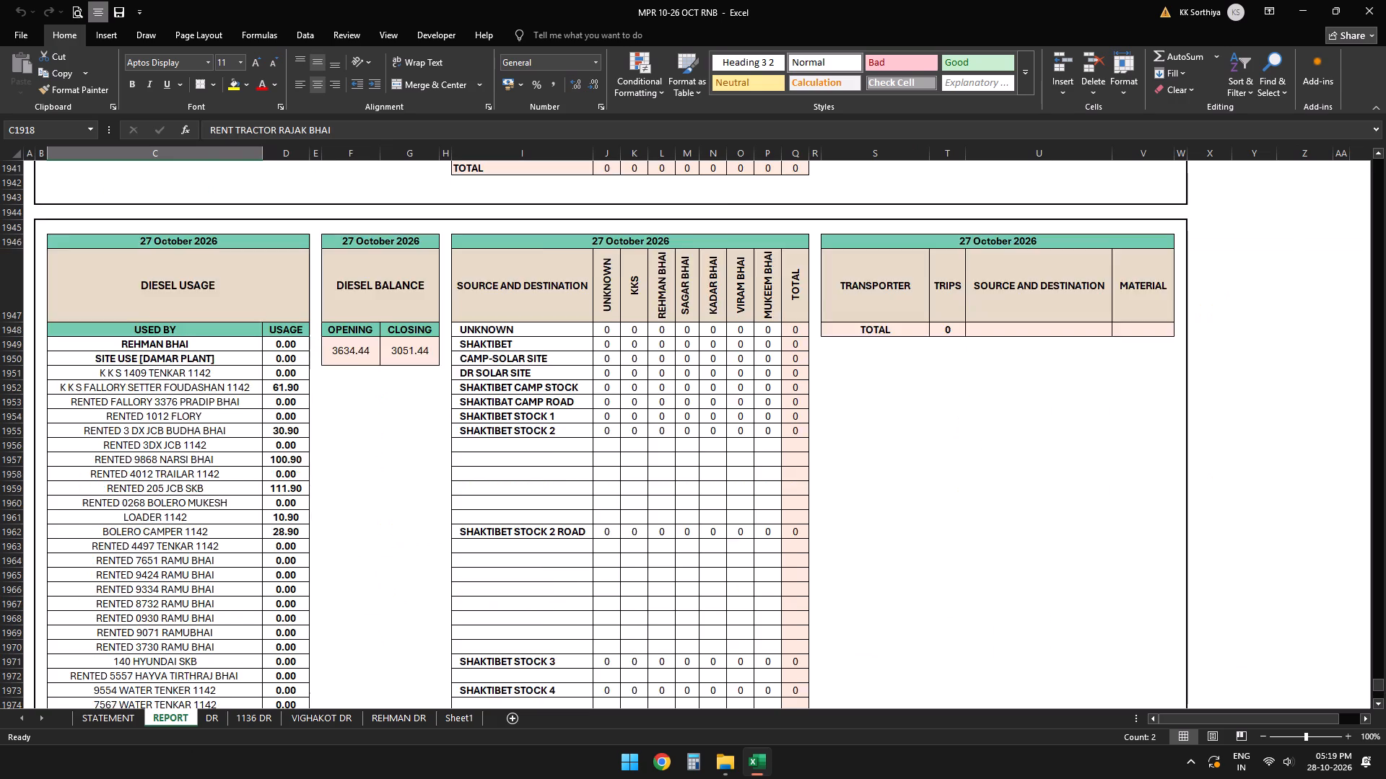
{"action": "scroll", "coordinate": [298, 560], "scroll_direction": "up", "scroll_amount": 16}
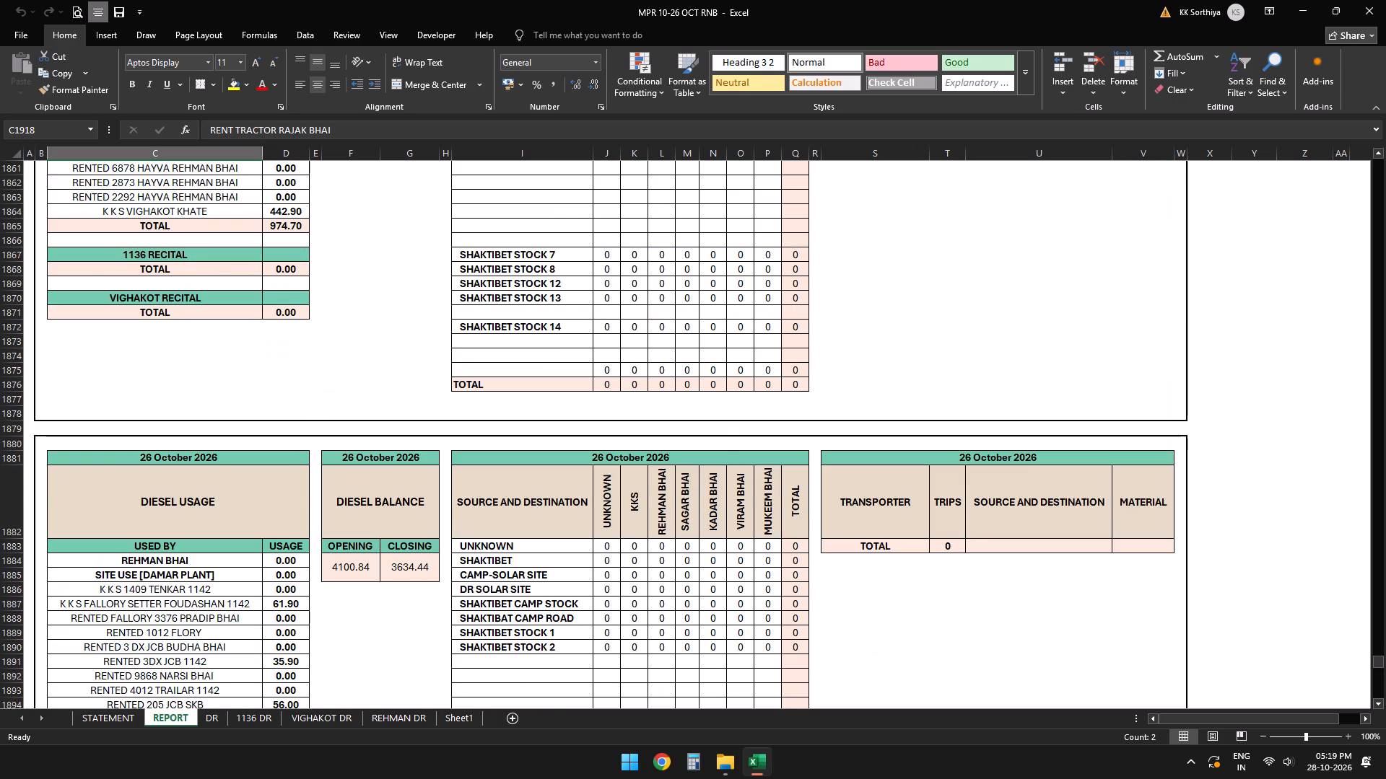
{"action": "key", "text": "Page_Up"}
{"action": "key", "text": "Page_Up"}
{"action": "key", "text": "Page_Up"}
{"action": "key", "text": "Page_Up"}
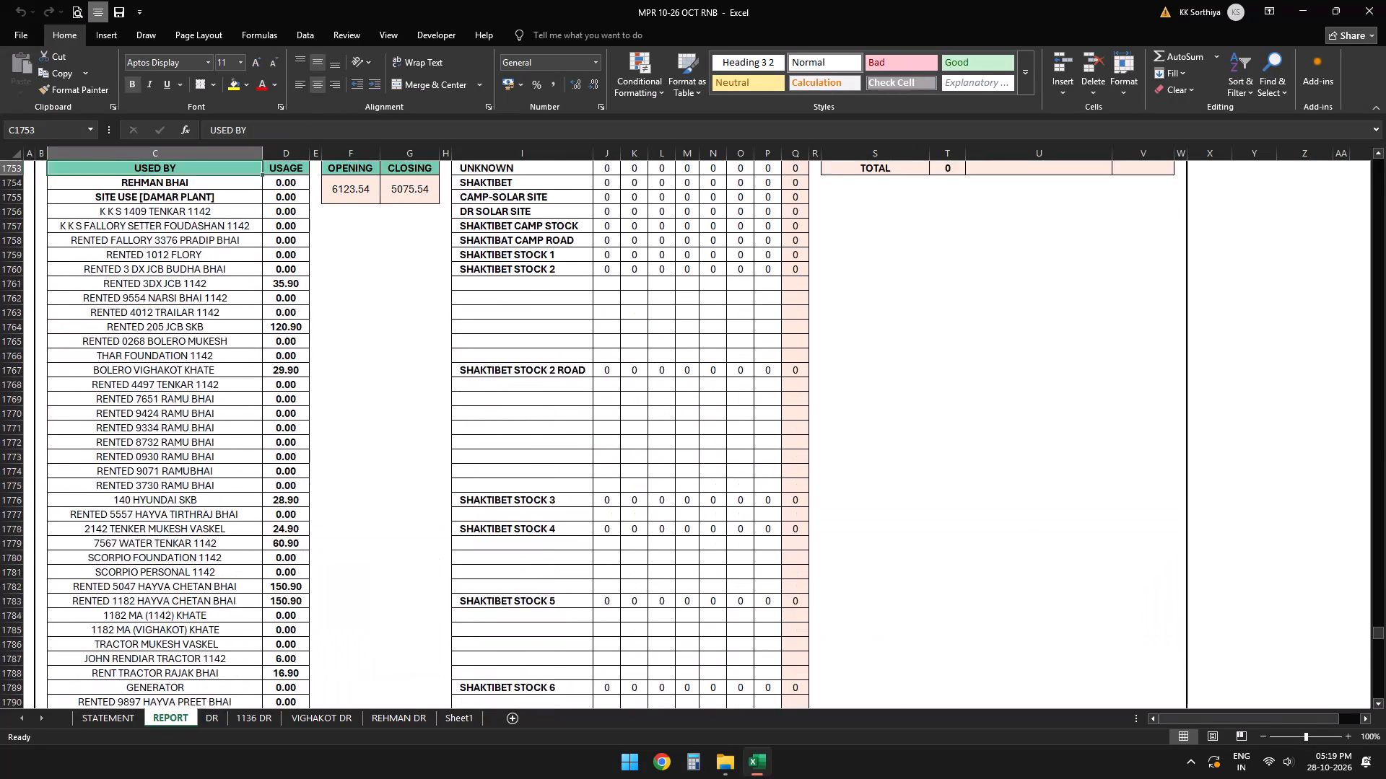
{"action": "key", "text": "Page_Up"}
{"action": "key", "text": "Page_Up"}
{"action": "key", "text": "Page_Up"}
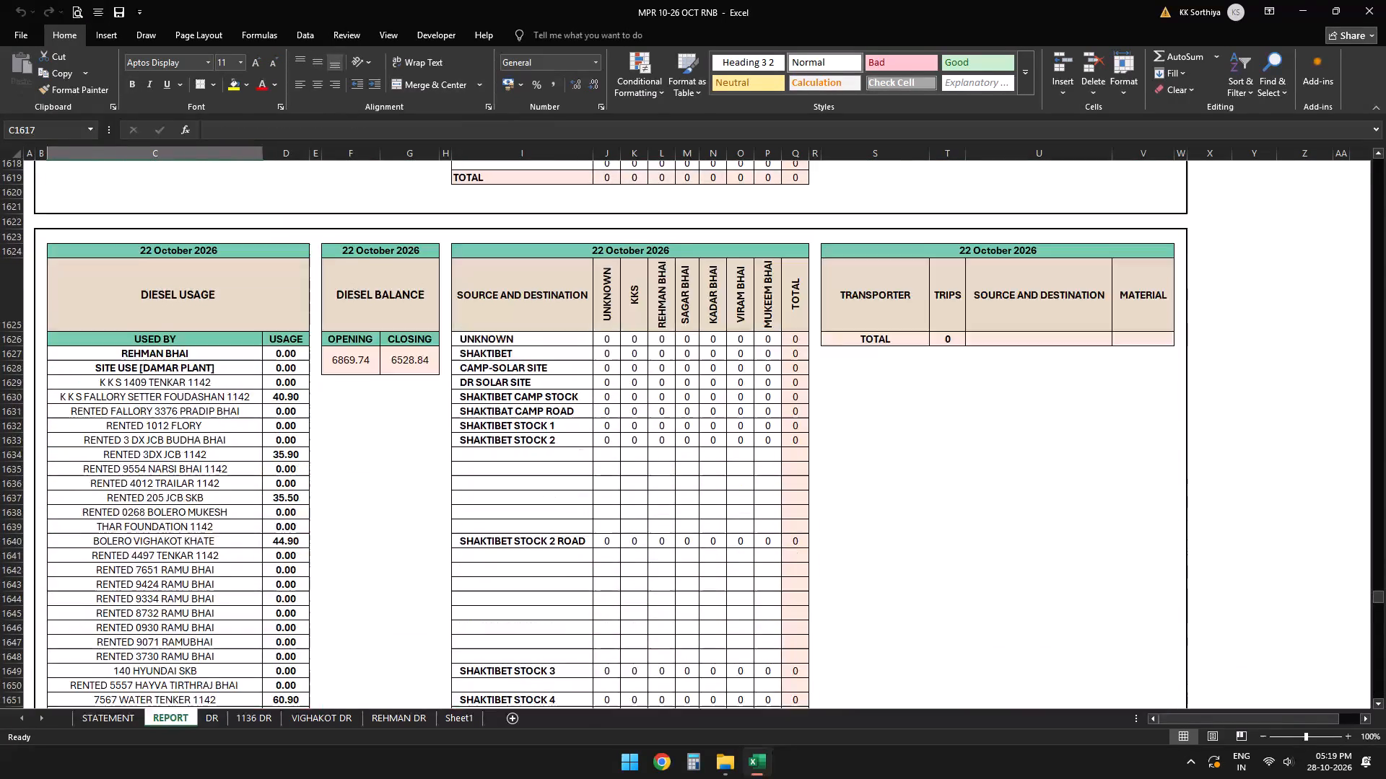
{"action": "key", "text": "Page_Up"}
{"action": "scroll", "coordinate": [167, 594], "scroll_direction": "down", "scroll_amount": 6}
{"action": "scroll", "coordinate": [90, 625], "scroll_direction": "down", "scroll_amount": 4}
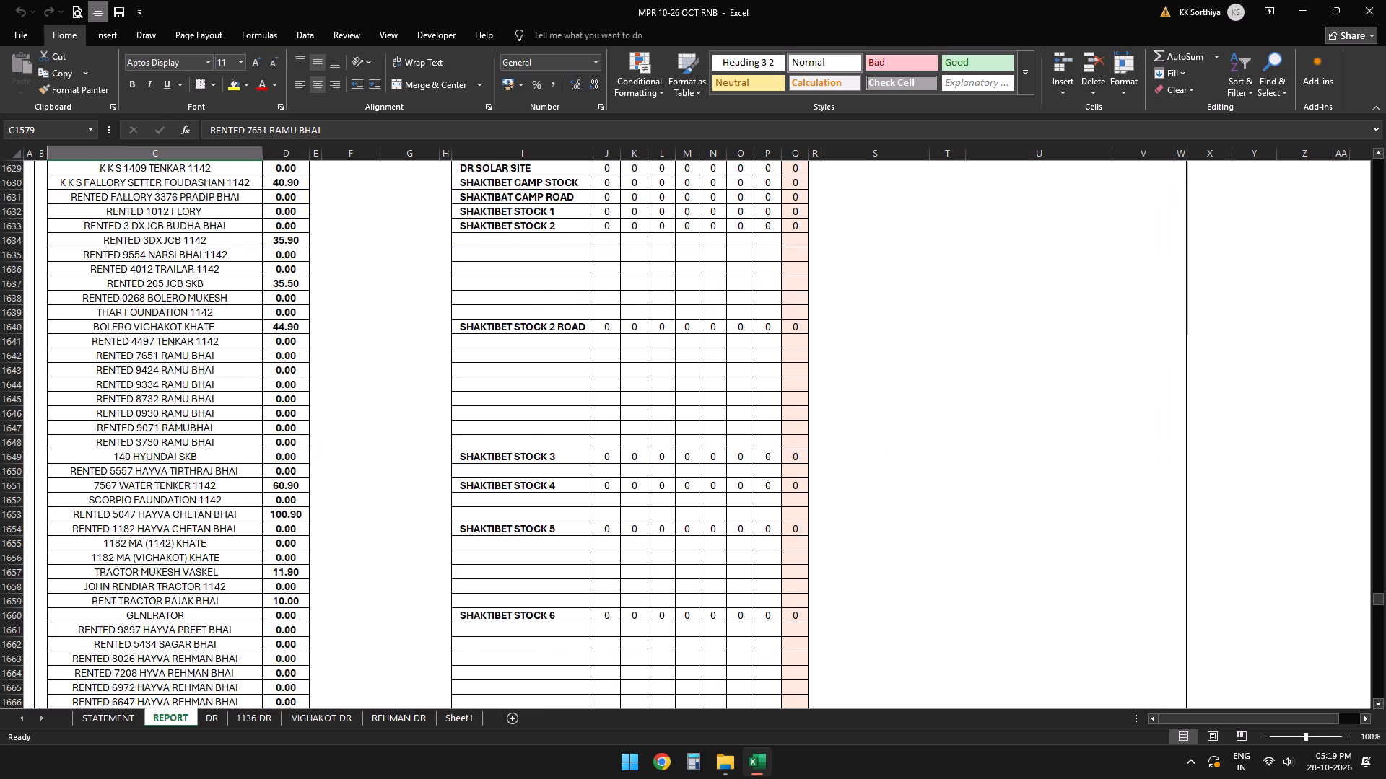
{"action": "scroll", "coordinate": [115, 587], "scroll_direction": "down", "scroll_amount": 3}
{"action": "scroll", "coordinate": [173, 620], "scroll_direction": "up", "scroll_amount": 5}
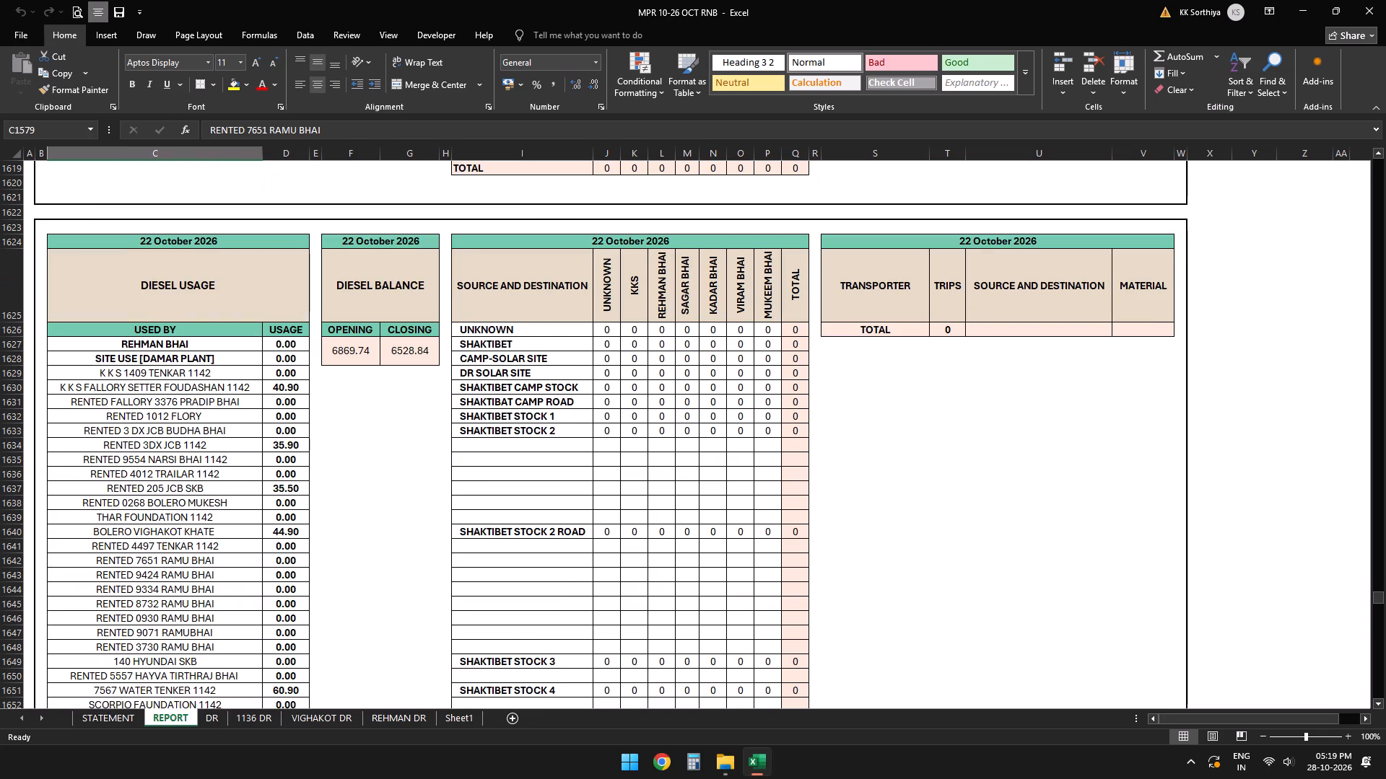
{"action": "scroll", "coordinate": [160, 621], "scroll_direction": "down", "scroll_amount": 4}
{"action": "scroll", "coordinate": [186, 626], "scroll_direction": "up", "scroll_amount": 4}
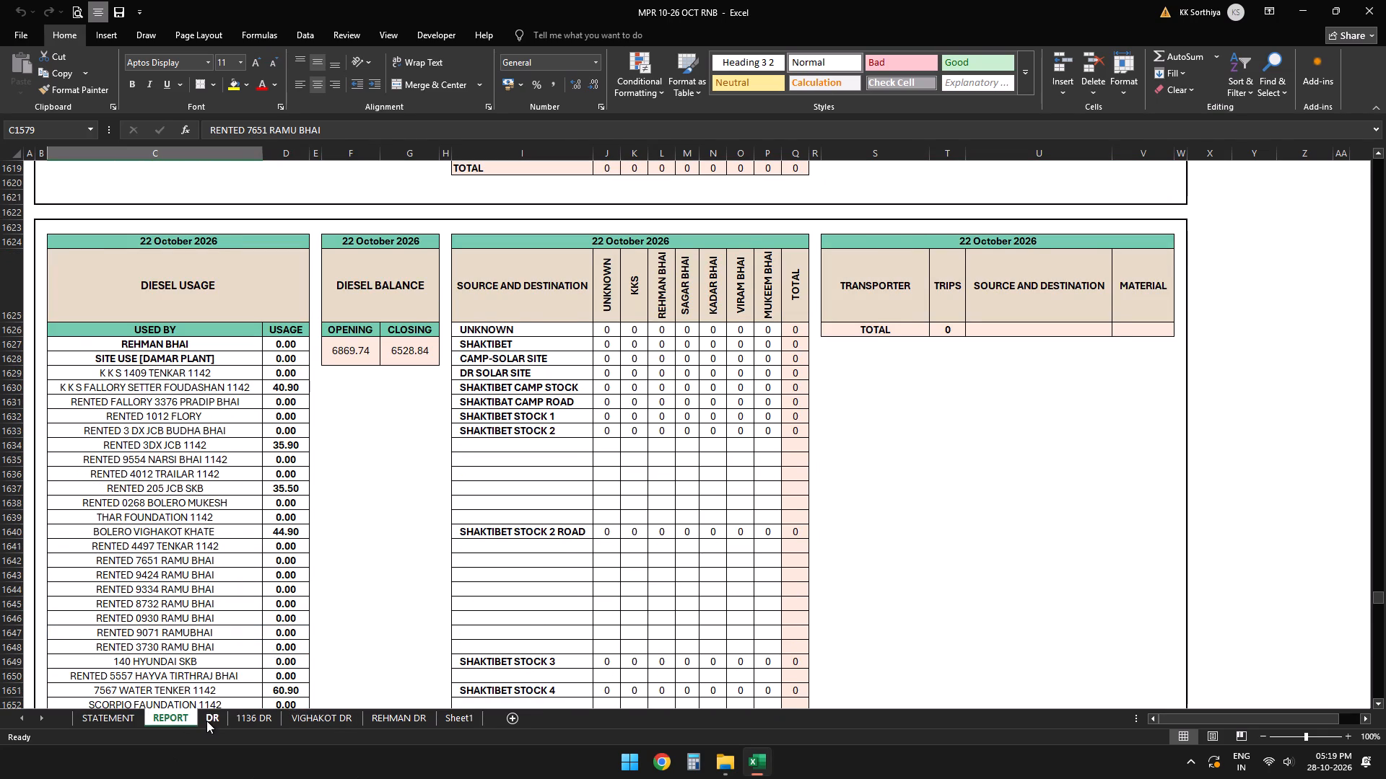
On the DR sheet, set the 22-10-2026 usage to 340.9, taken from that date's diesel total on the REPORT sheet.
{"action": "left_click", "coordinate": [206, 721]}
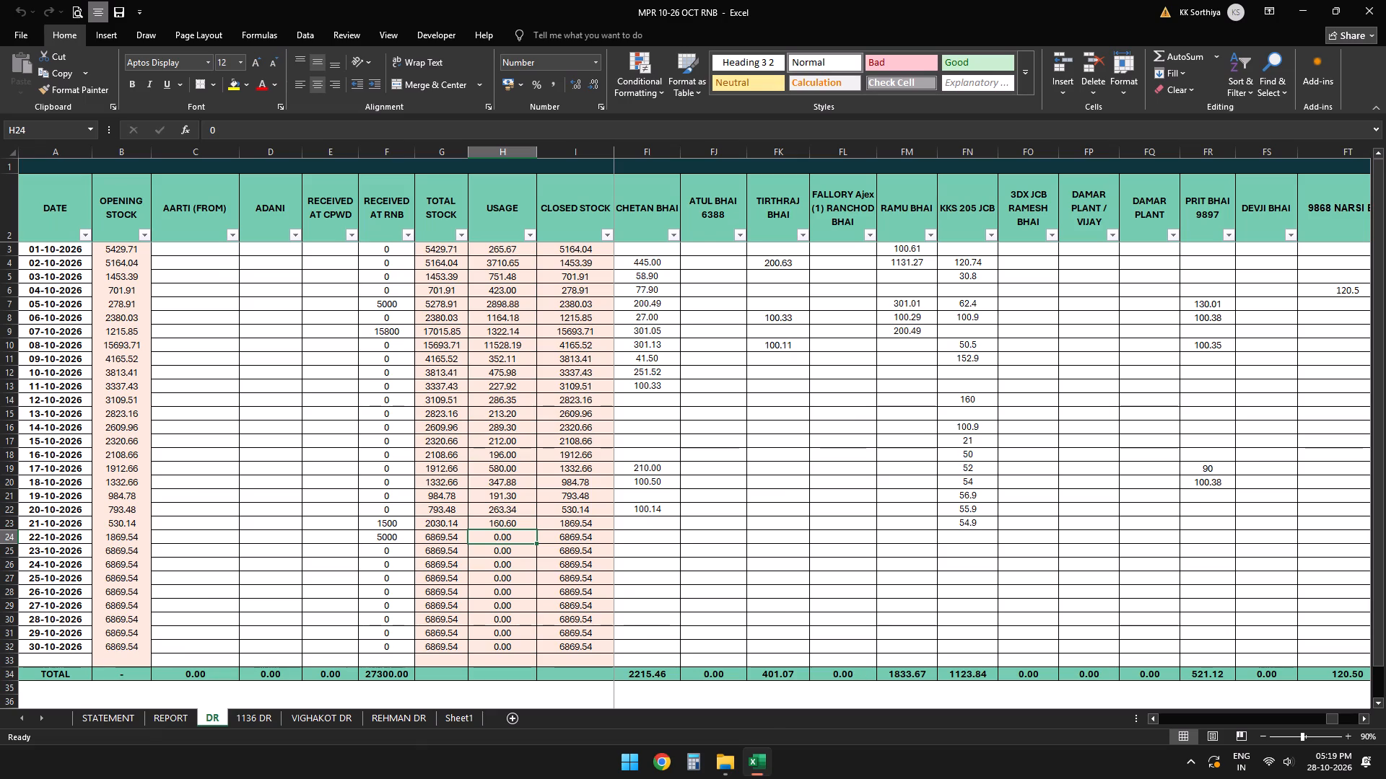
{"action": "type", "text": "340"}
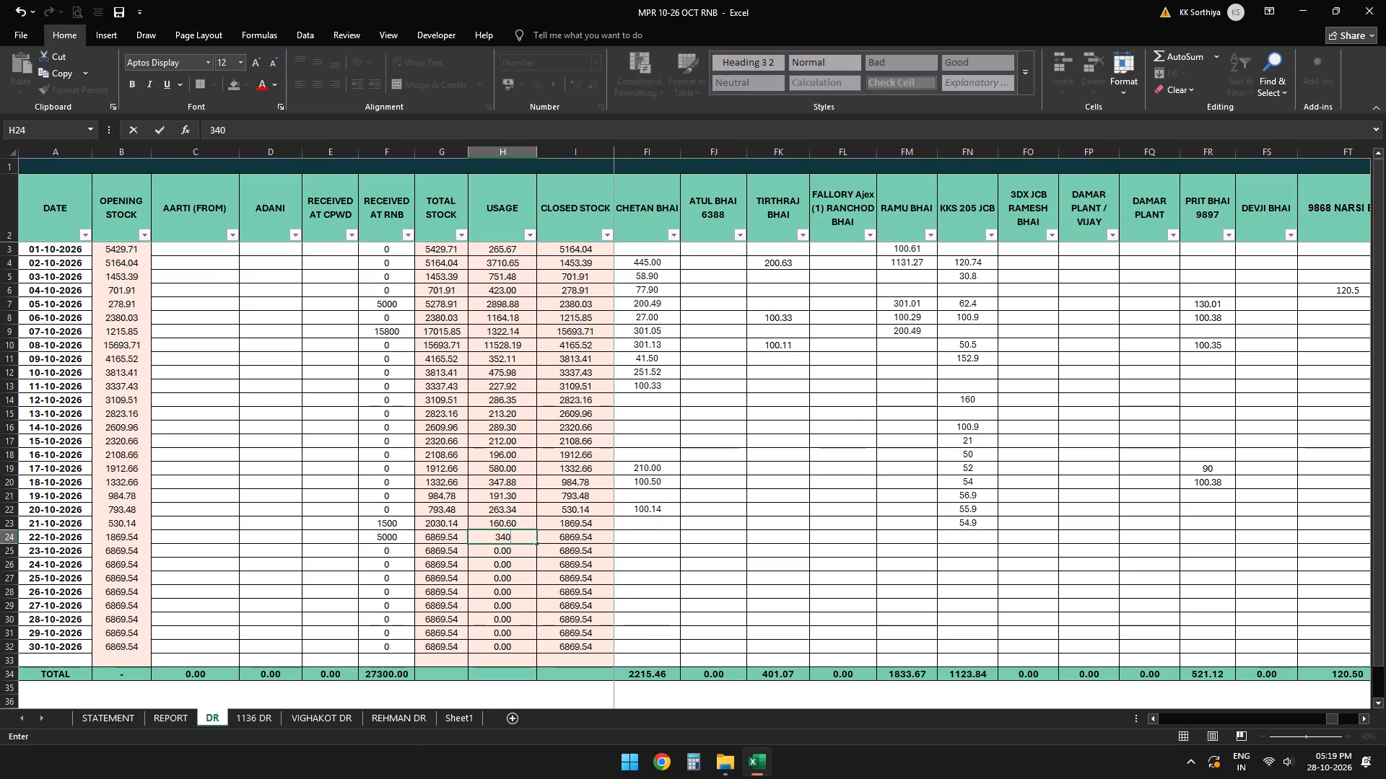
{"action": "key", "text": "period"}
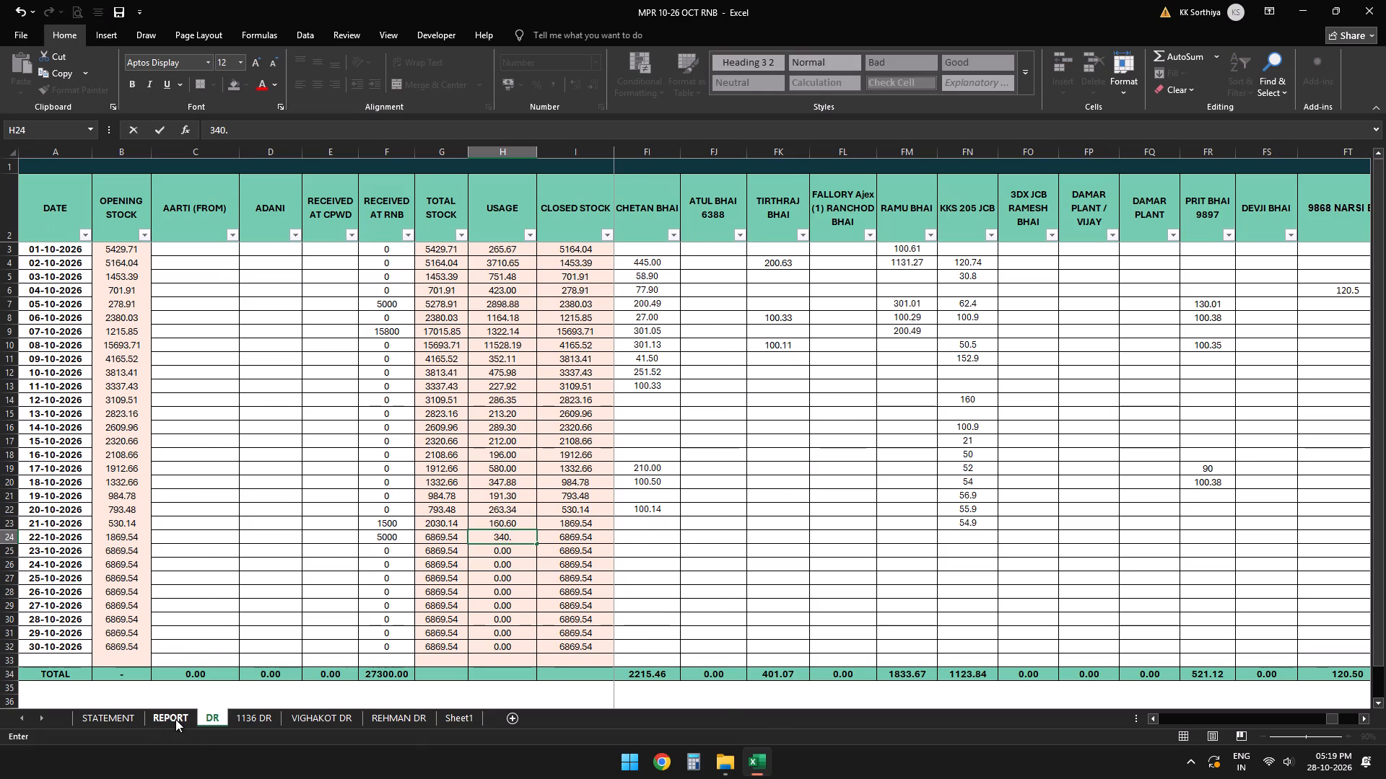
{"action": "left_click", "coordinate": [175, 719]}
{"action": "scroll", "coordinate": [252, 589], "scroll_direction": "down", "scroll_amount": 4}
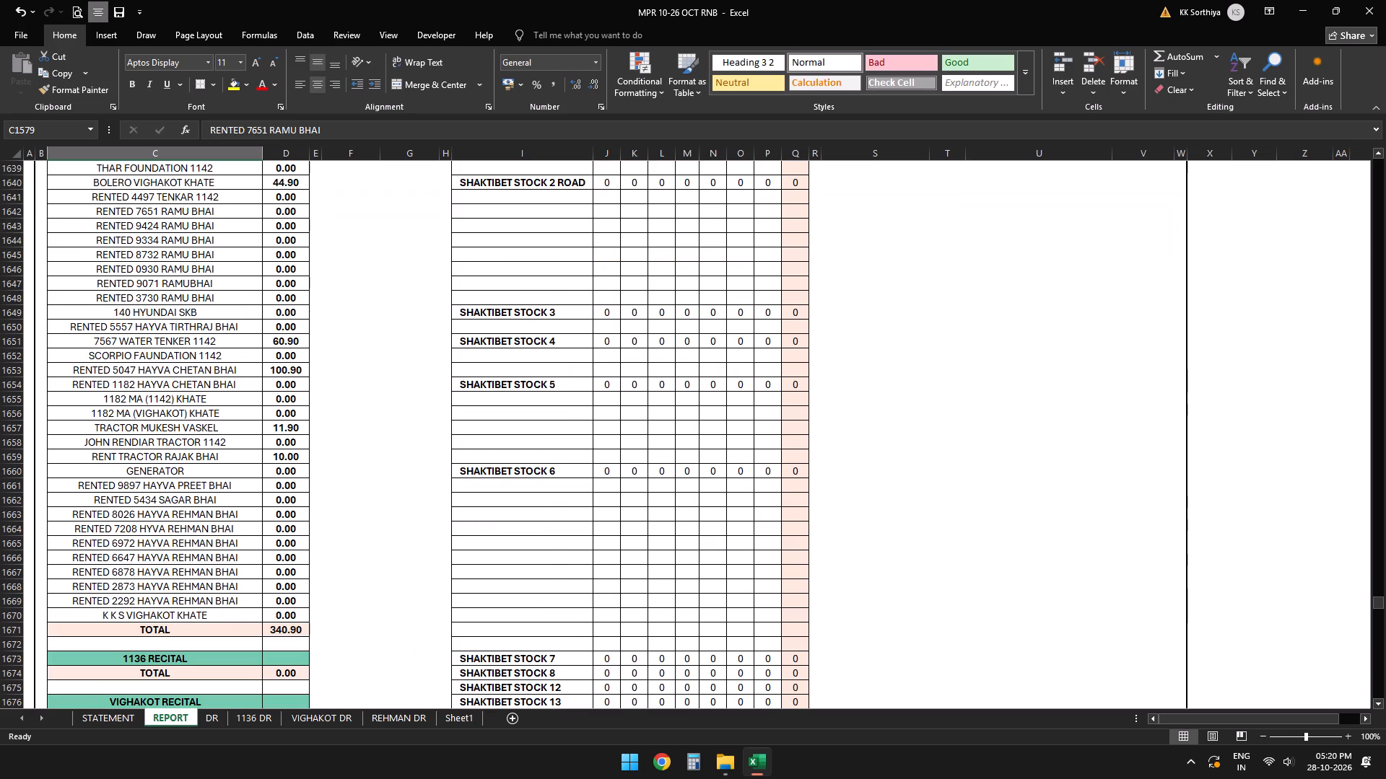
{"action": "left_click", "coordinate": [204, 728]}
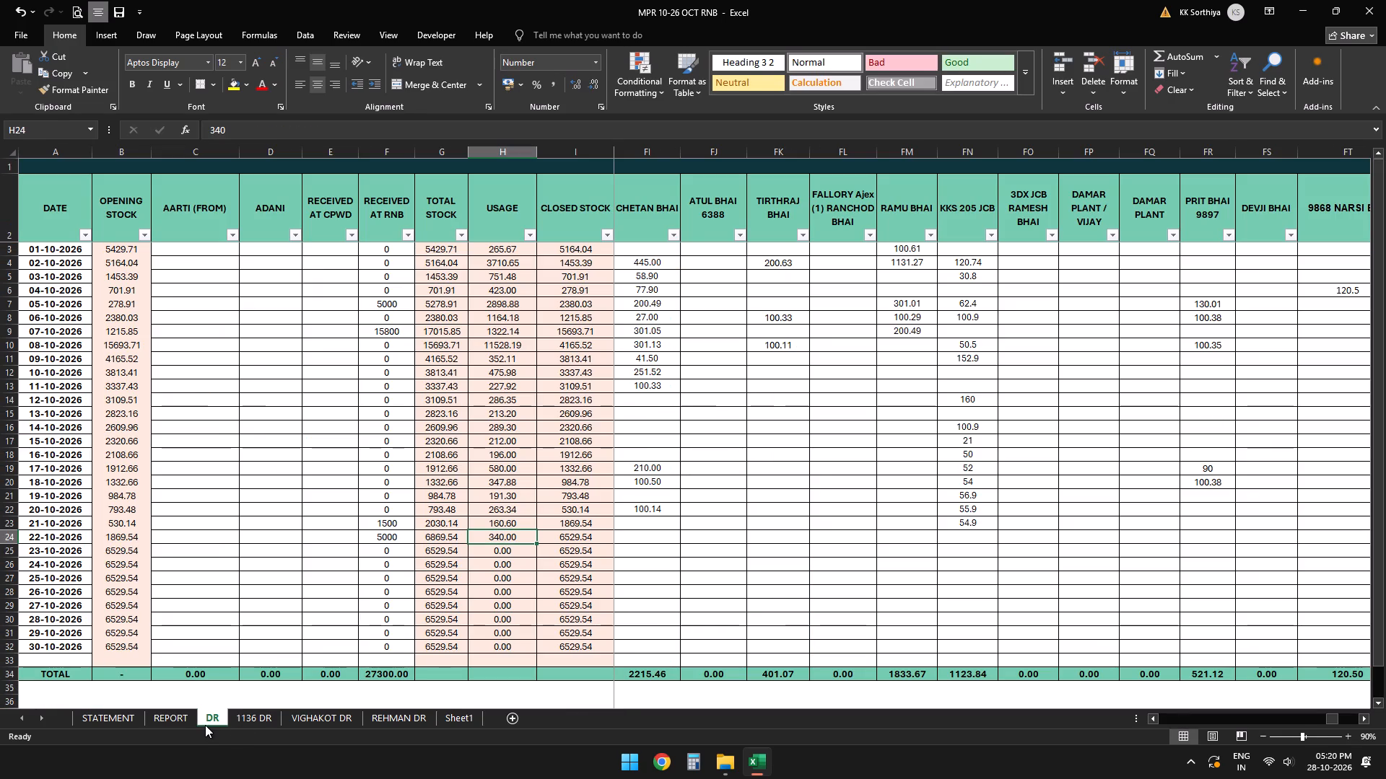
{"action": "type", "text": "340."}
{"action": "key", "text": "9"}
{"action": "key", "text": "Down"}
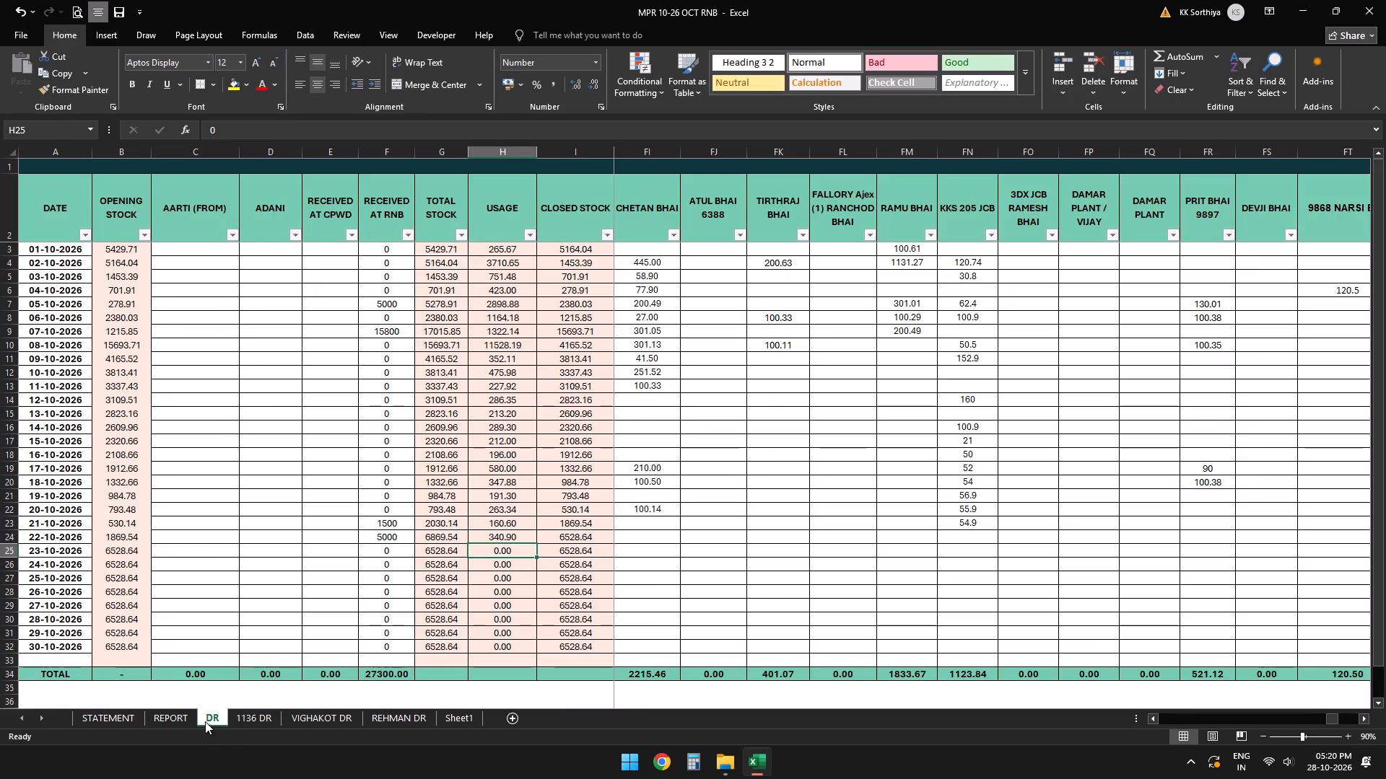
Carry the REPORT sheet's 23 October diesel total of 405.30 into the 23-10-2026 usage on the DR sheet.
{"action": "left_click", "coordinate": [174, 717]}
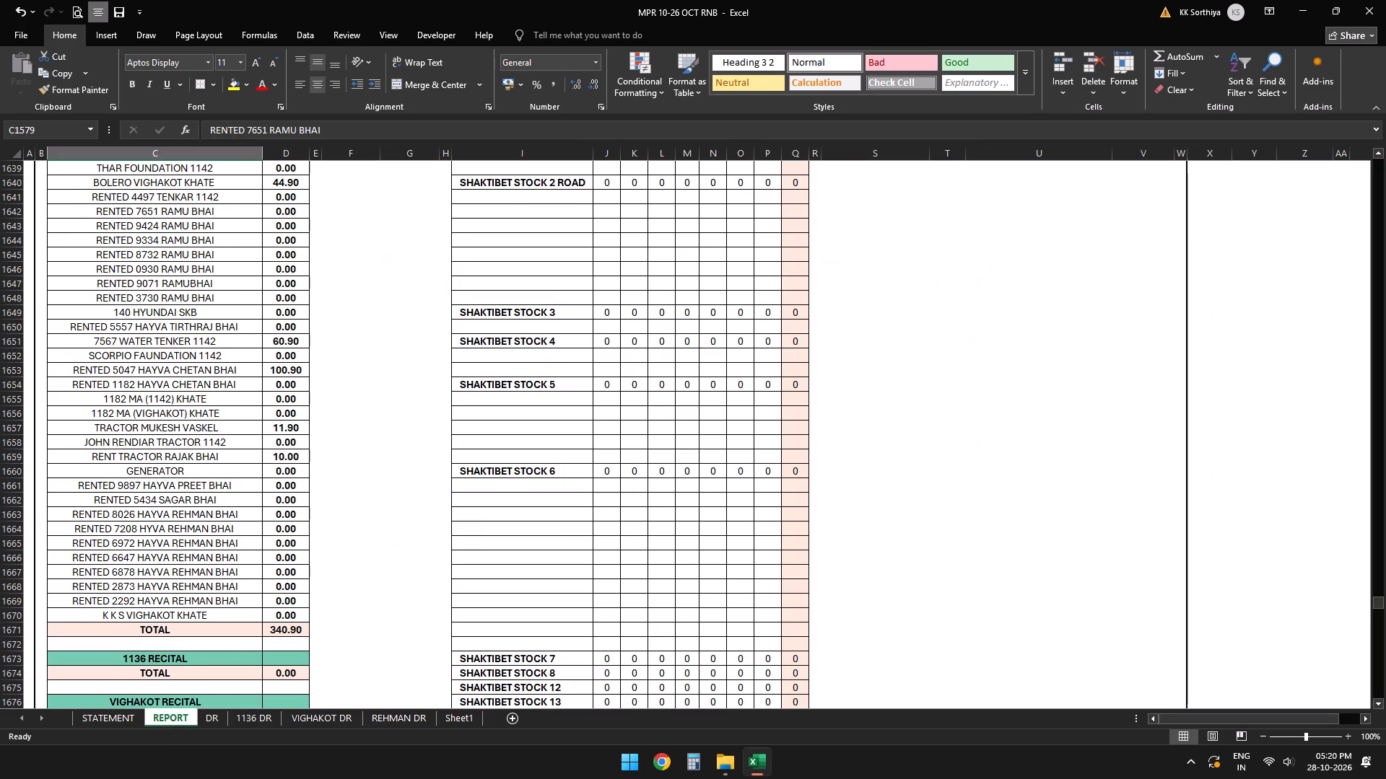
{"action": "scroll", "coordinate": [225, 545], "scroll_direction": "down", "scroll_amount": 13}
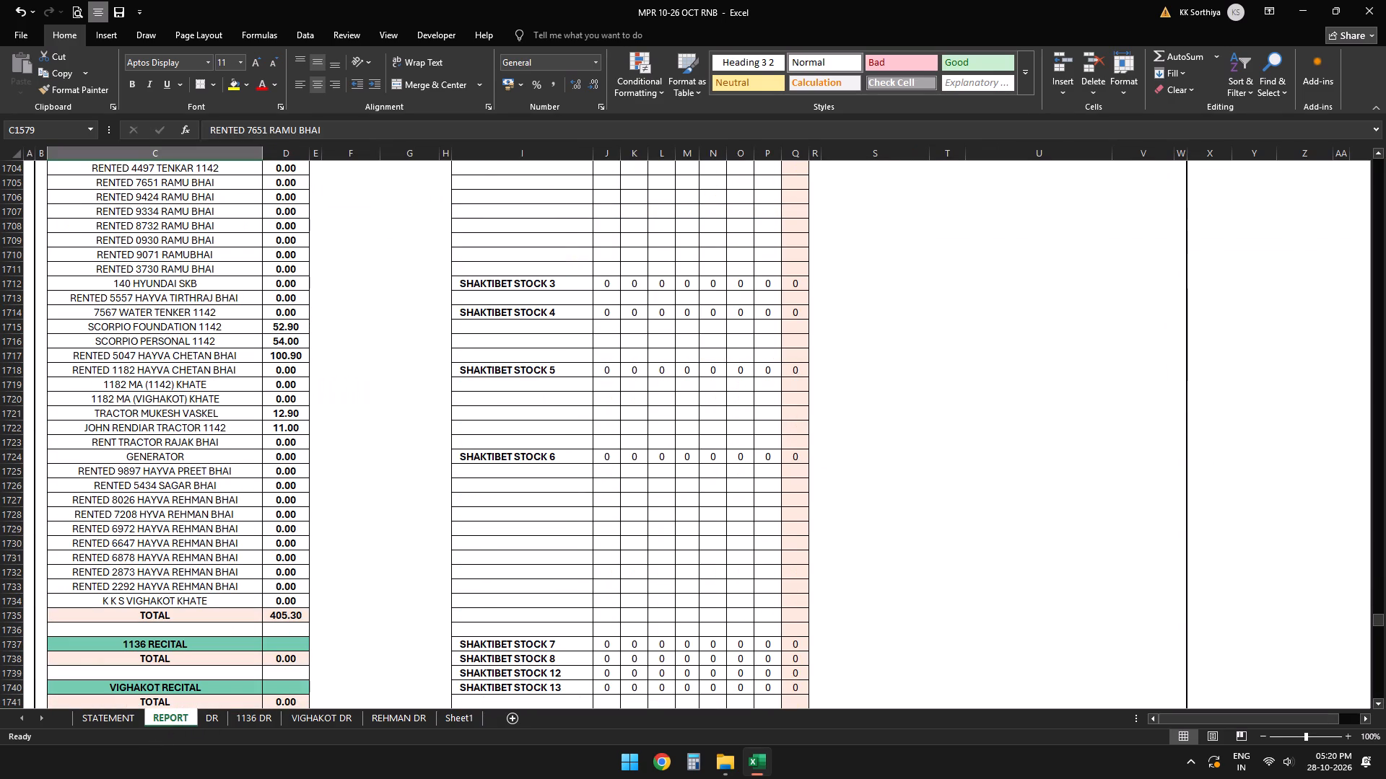
{"action": "left_click", "coordinate": [213, 716]}
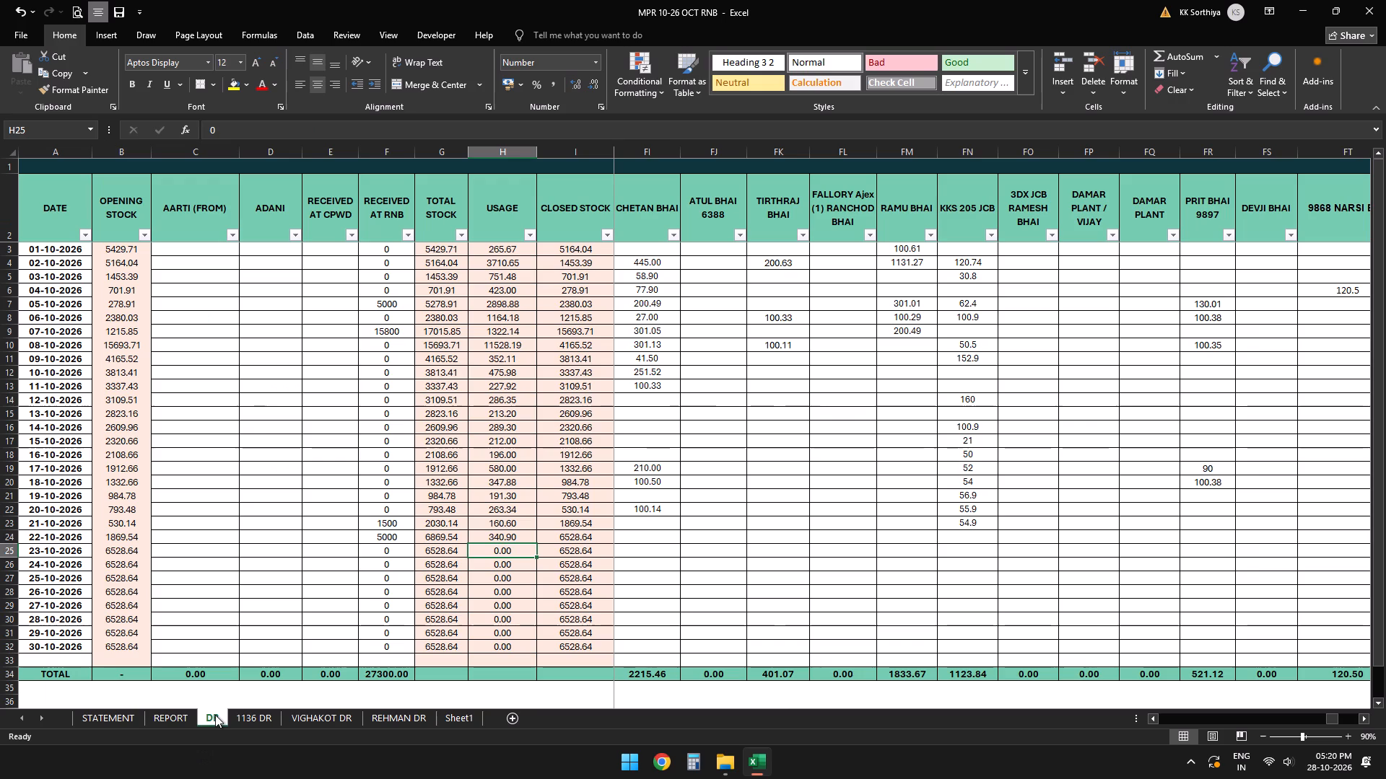
{"action": "type", "text": "405.30"}
{"action": "key", "text": "Down"}
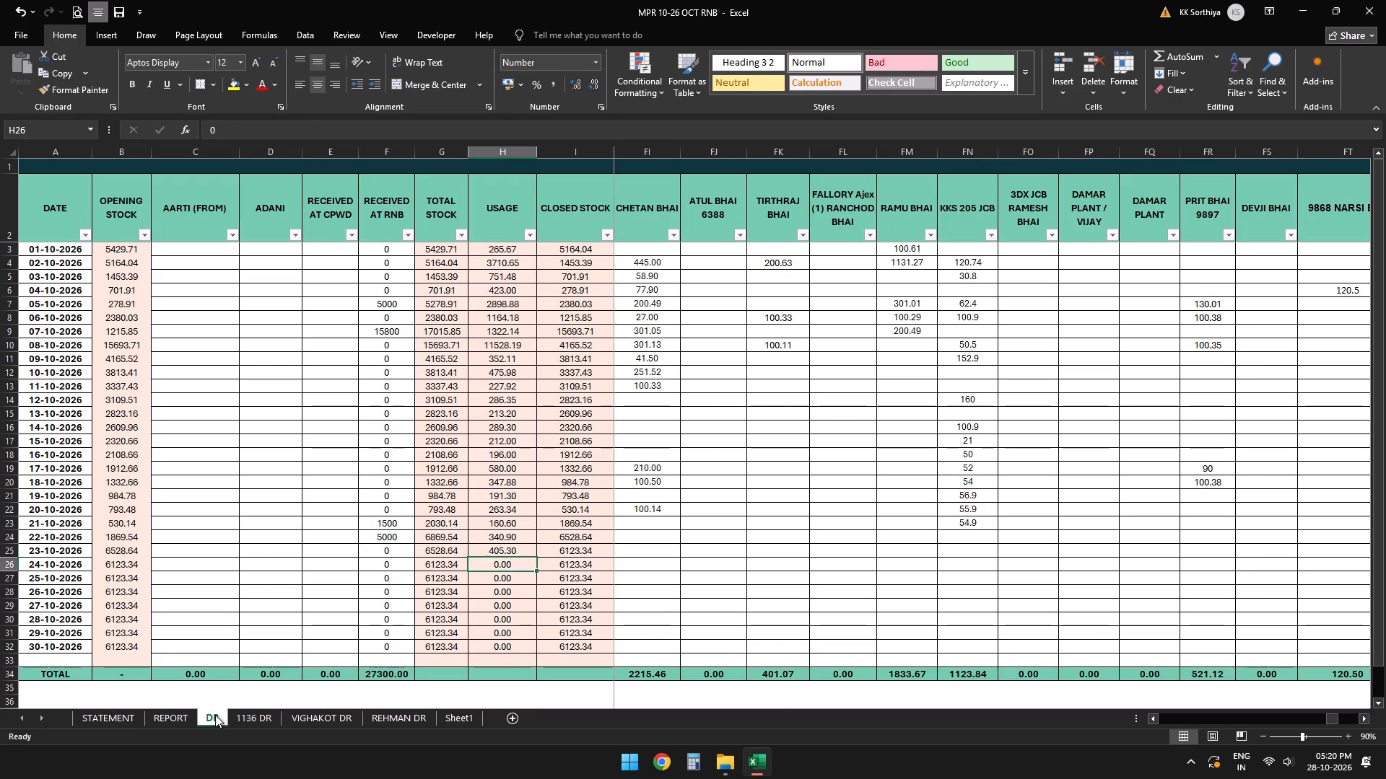
Carry the REPORT sheet's 24 October diesel total of 1048 into the 24-10-2026 usage on the DR sheet.
{"action": "left_click", "coordinate": [168, 720]}
{"action": "scroll", "coordinate": [212, 585], "scroll_direction": "down", "scroll_amount": 4}
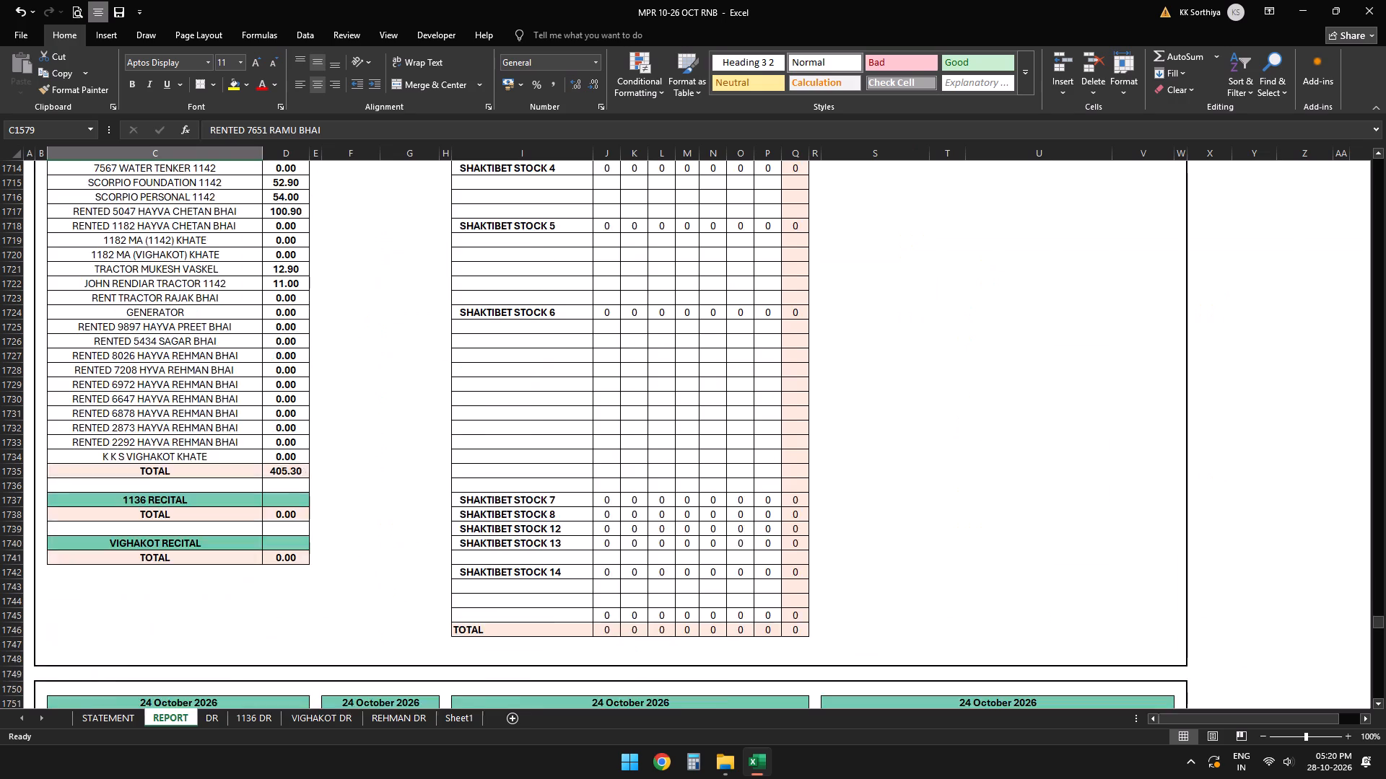
{"action": "scroll", "coordinate": [212, 587], "scroll_direction": "down", "scroll_amount": 8}
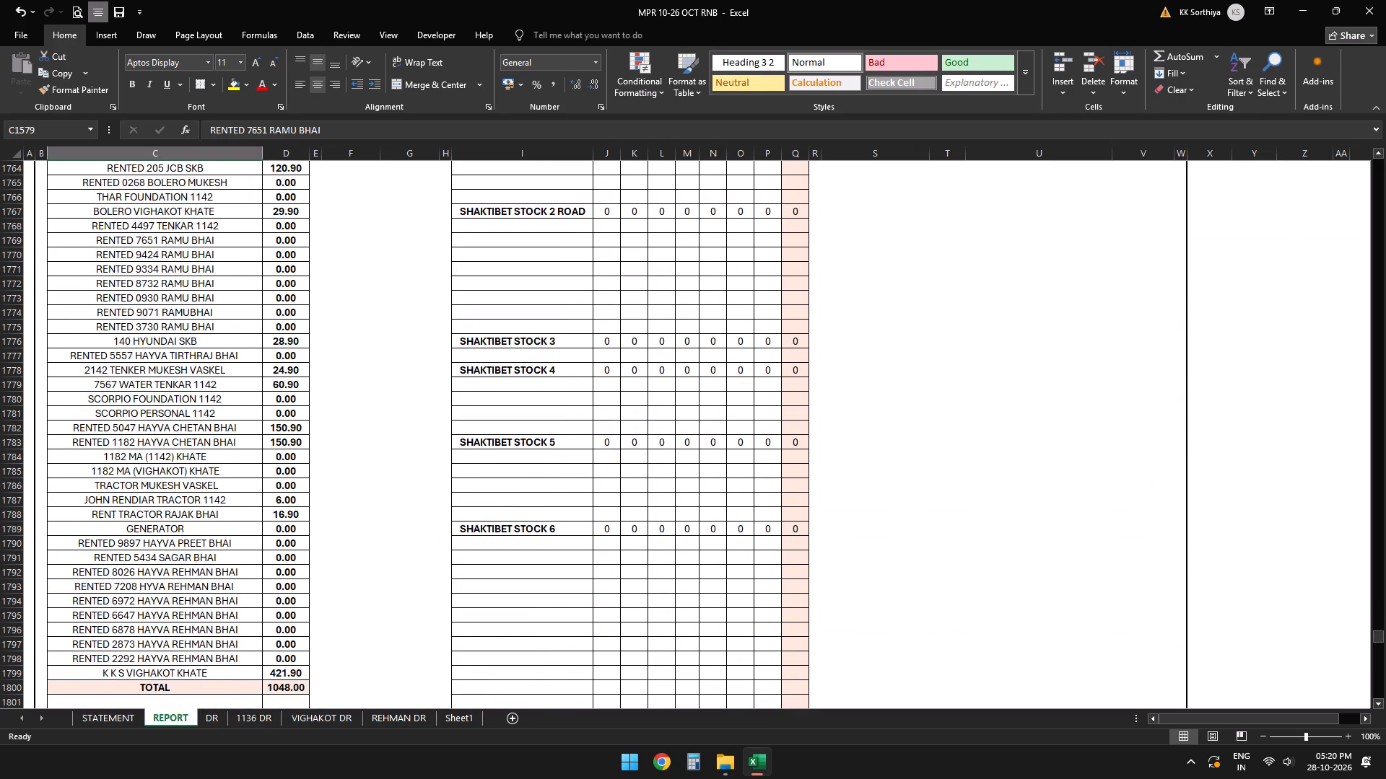
{"action": "left_click", "coordinate": [214, 717]}
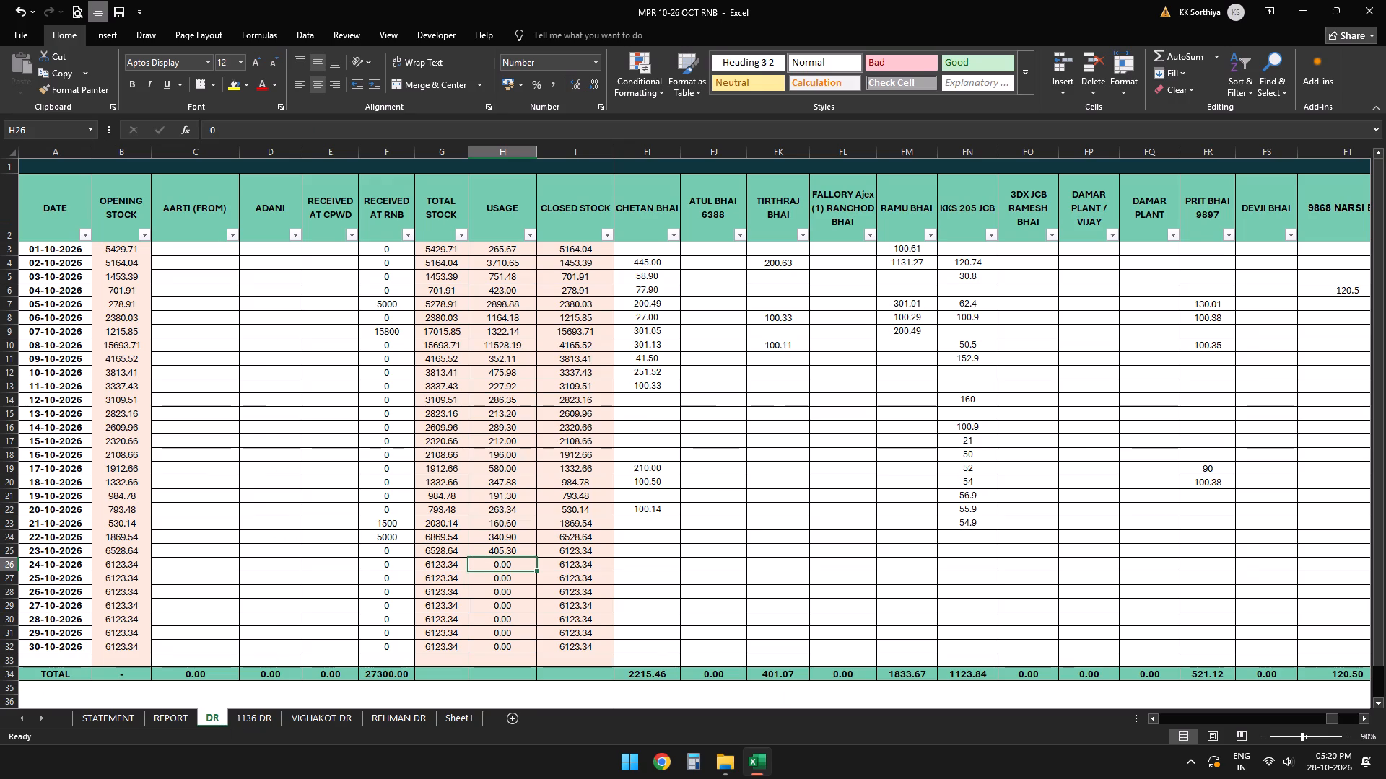
{"action": "type", "text": "1048"}
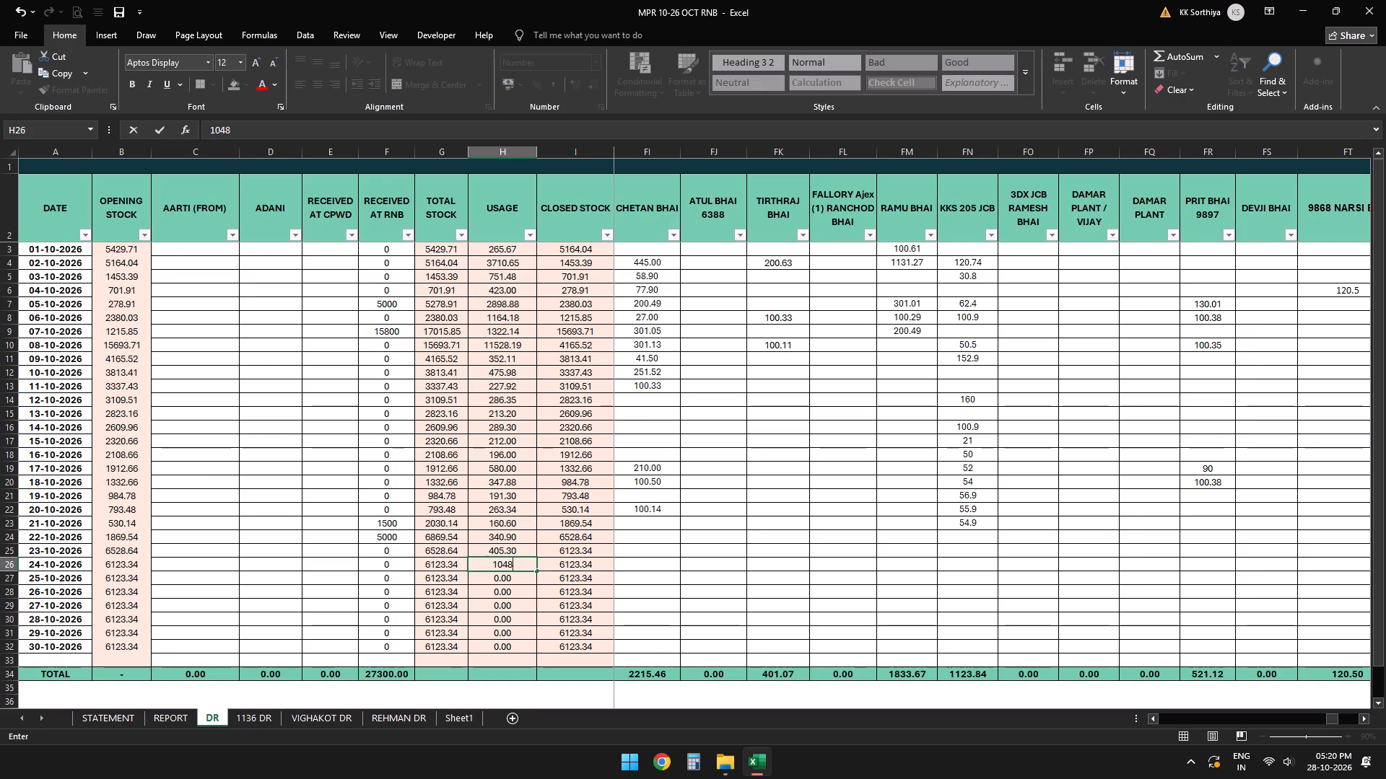
{"action": "key", "text": "Down"}
Carry the REPORT sheet's 25 October diesel total of 974.7 into the 25-10-2026 usage on the DR sheet.
{"action": "left_click_drag", "start_coordinate": [189, 713], "coordinate": [182, 716]}
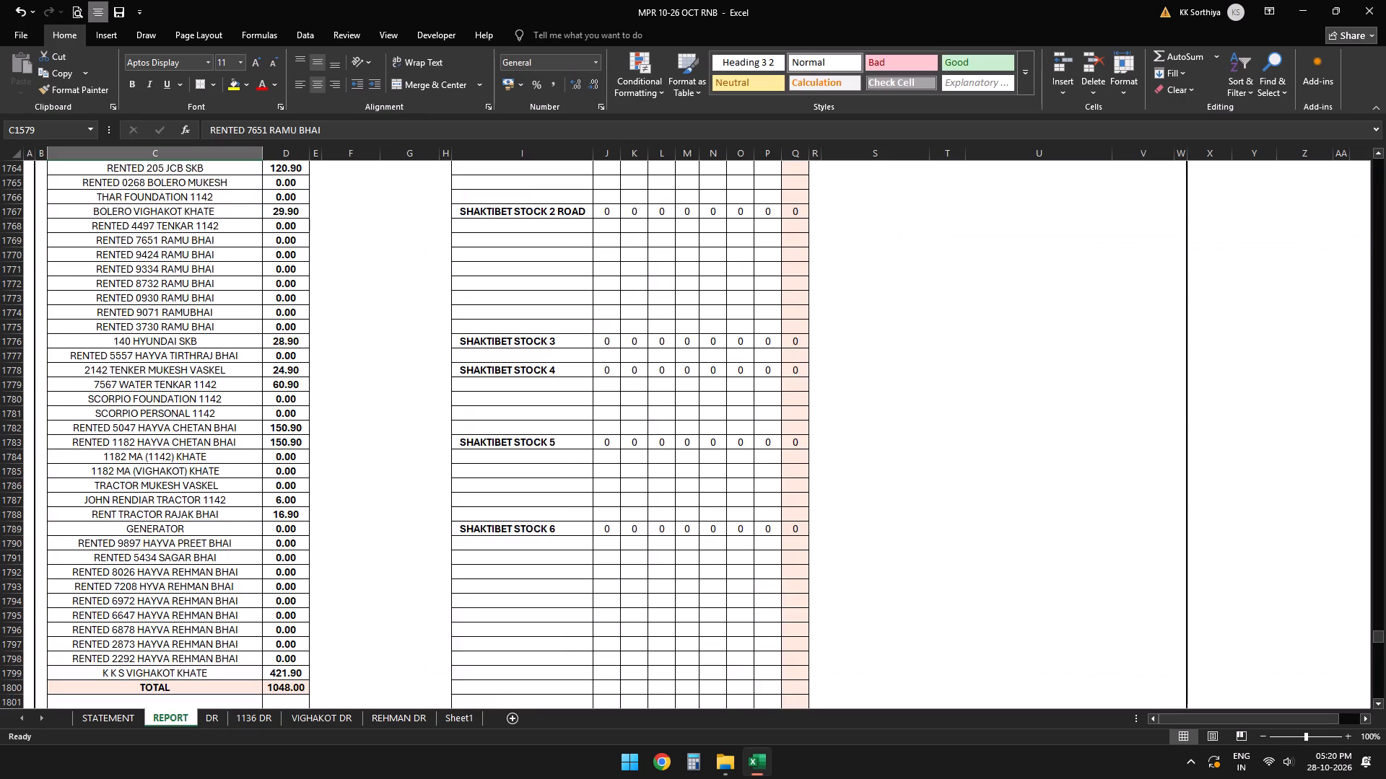
{"action": "scroll", "coordinate": [343, 558], "scroll_direction": "down", "scroll_amount": 15}
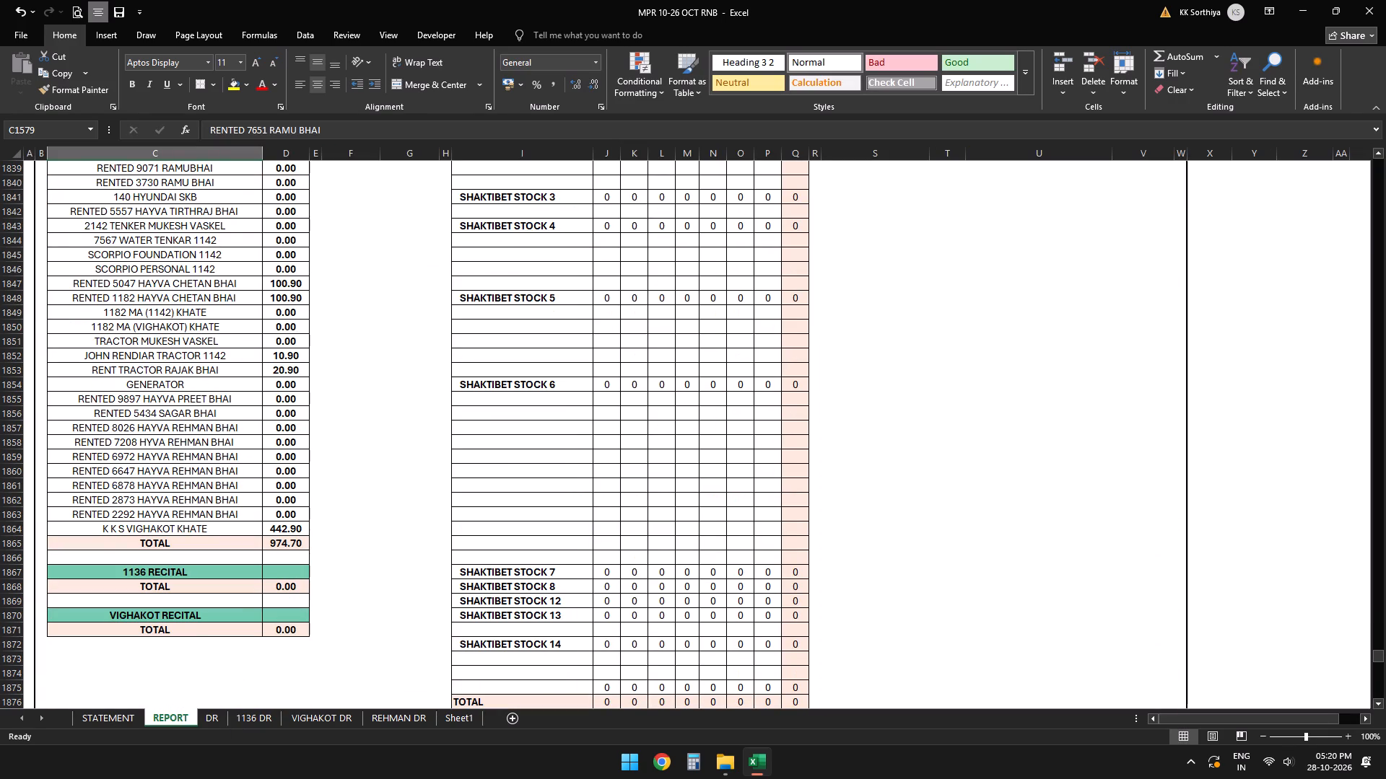
{"action": "left_click", "coordinate": [214, 713]}
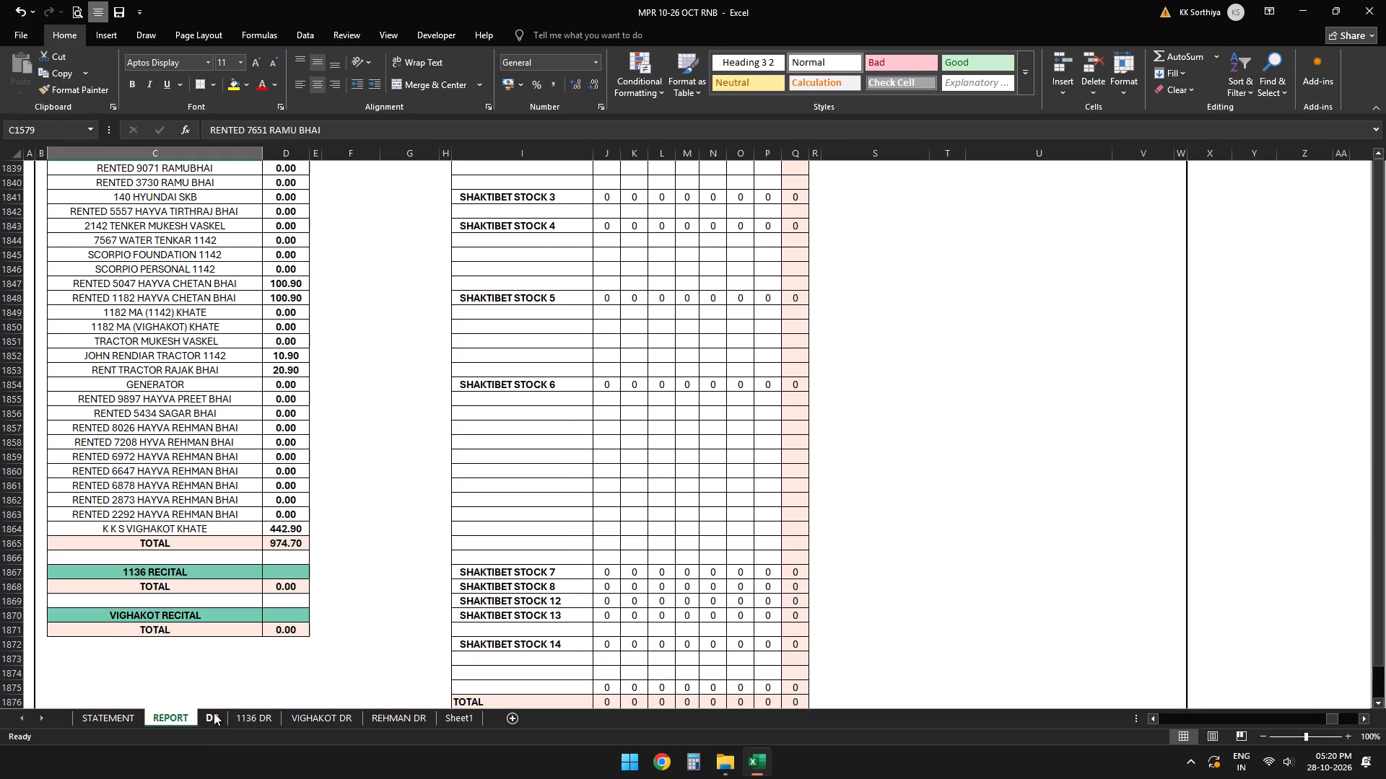
{"action": "type", "text": "974.7"}
{"action": "key", "text": "Down"}
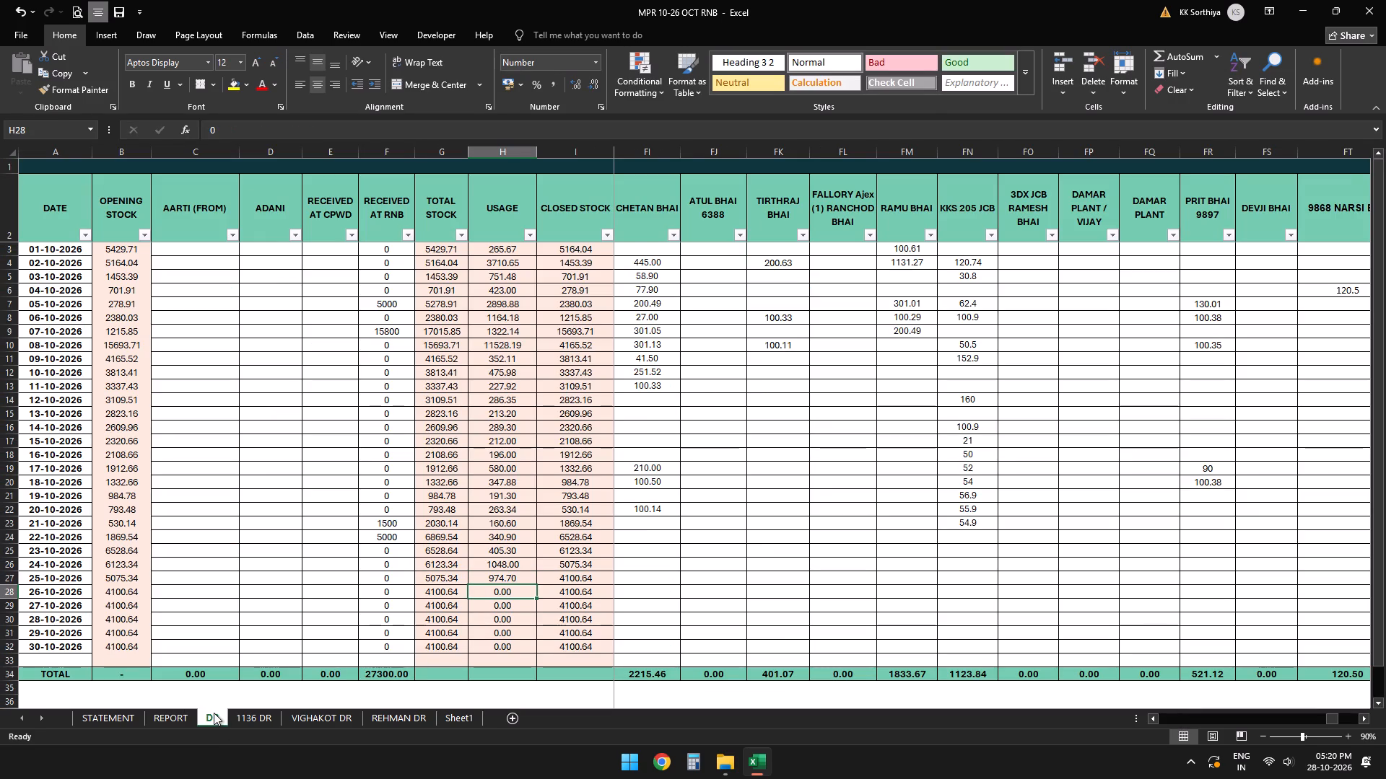
Look up the 26 October 2026 diesel usage total on the REPORT sheet.
{"action": "left_click", "coordinate": [180, 718]}
{"action": "scroll", "coordinate": [199, 545], "scroll_direction": "down", "scroll_amount": 7}
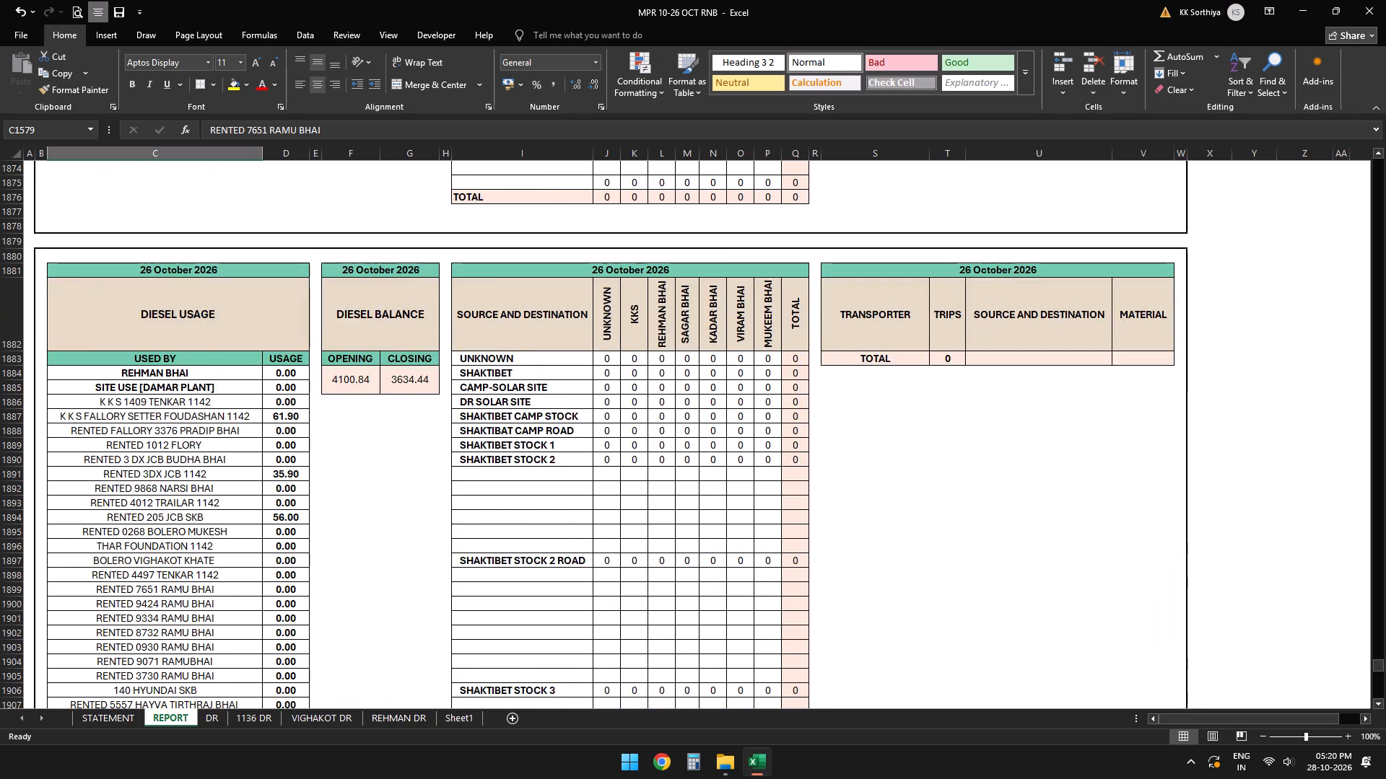
Carry the REPORT sheet's 26 October diesel total of 466.4 into the 26-10-2026 usage on the DR sheet.
{"action": "scroll", "coordinate": [199, 545], "scroll_direction": "down", "scroll_amount": 6}
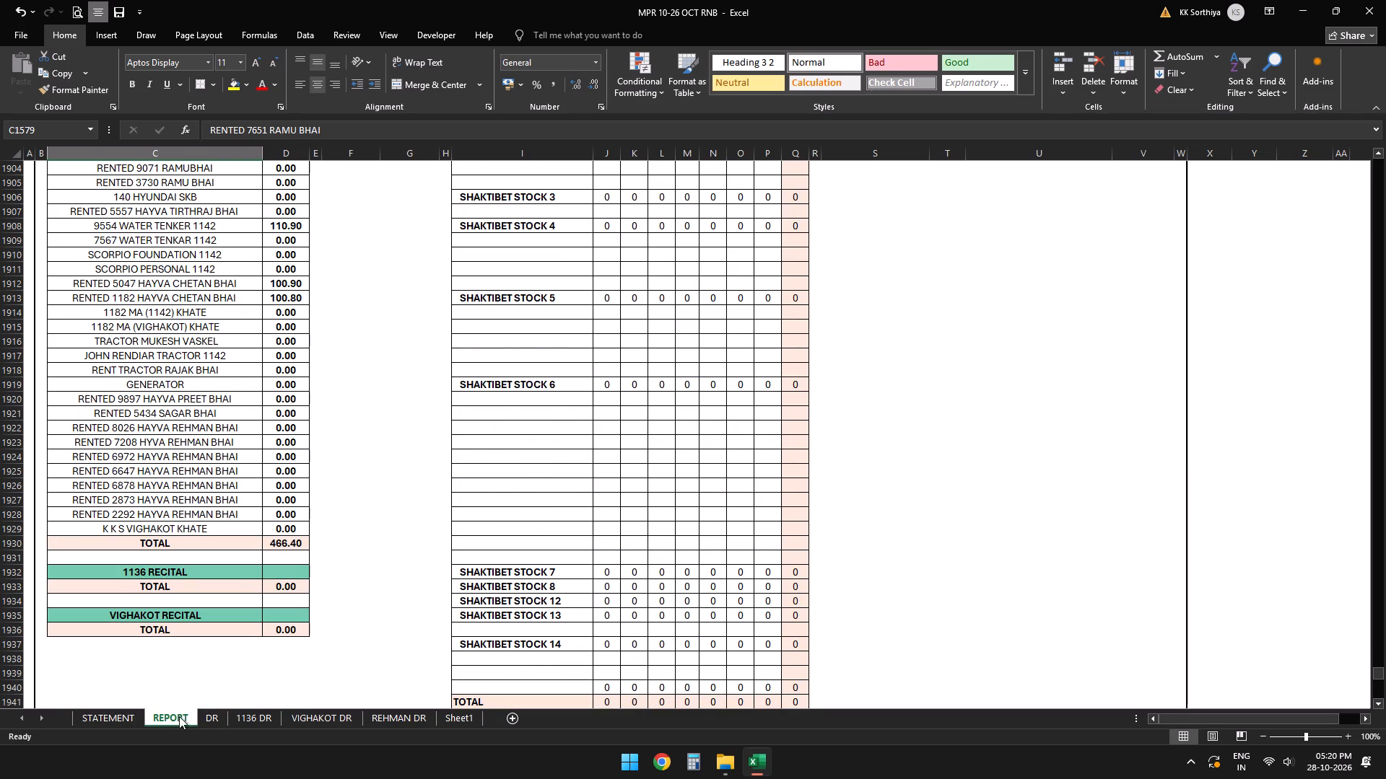
{"action": "left_click", "coordinate": [210, 715]}
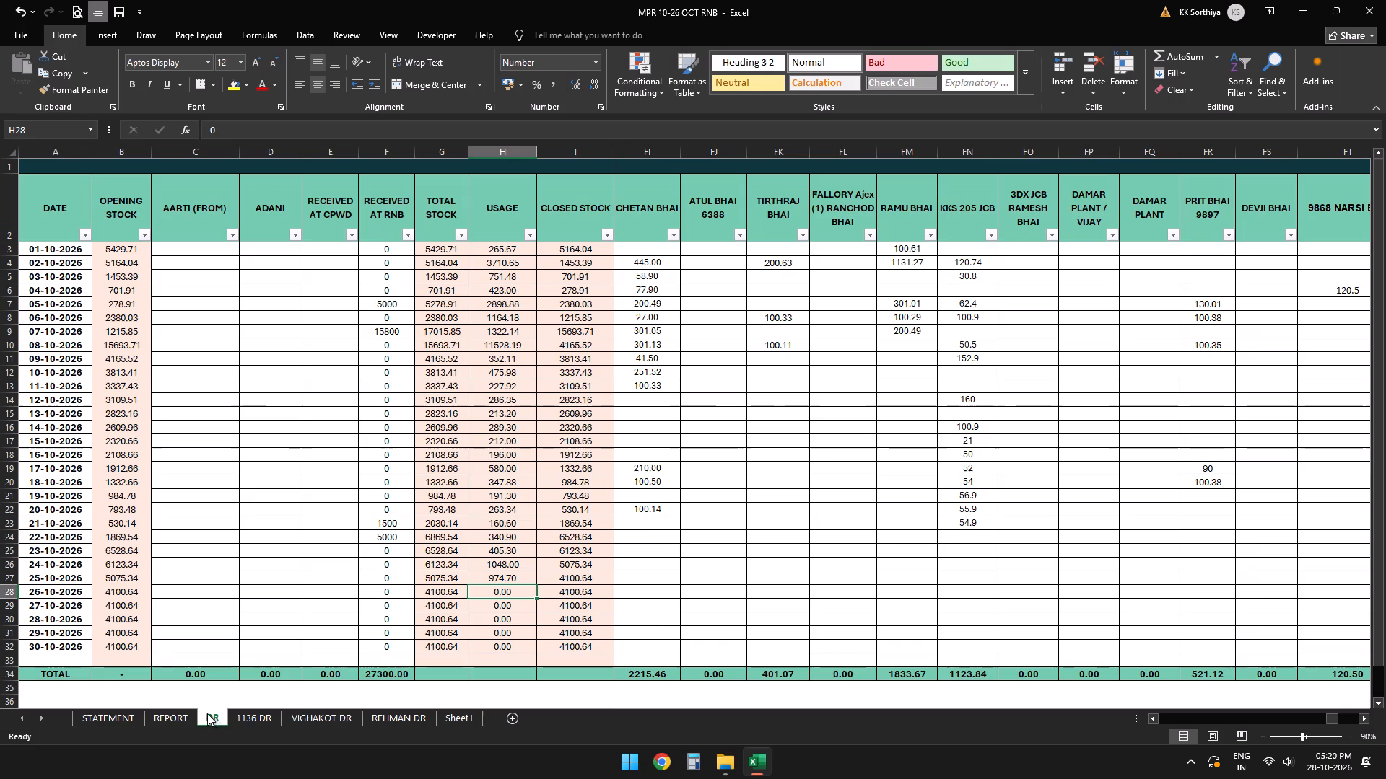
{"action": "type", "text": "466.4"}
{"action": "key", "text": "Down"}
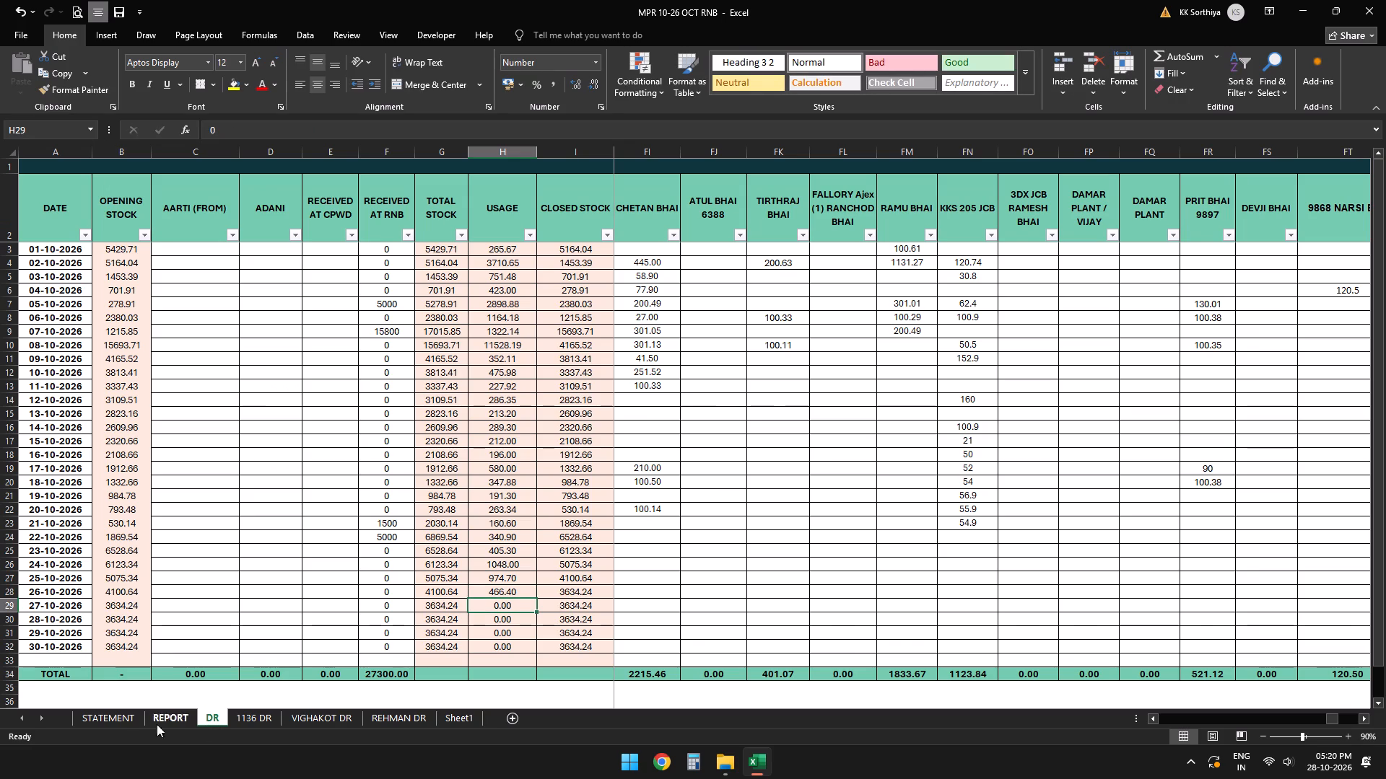
Carry the REPORT sheet's 27 October diesel total of 583 into the 27-10-2026 usage on the DR sheet and save the workbook.
{"action": "left_click", "coordinate": [176, 722]}
{"action": "scroll", "coordinate": [230, 557], "scroll_direction": "down", "scroll_amount": 7}
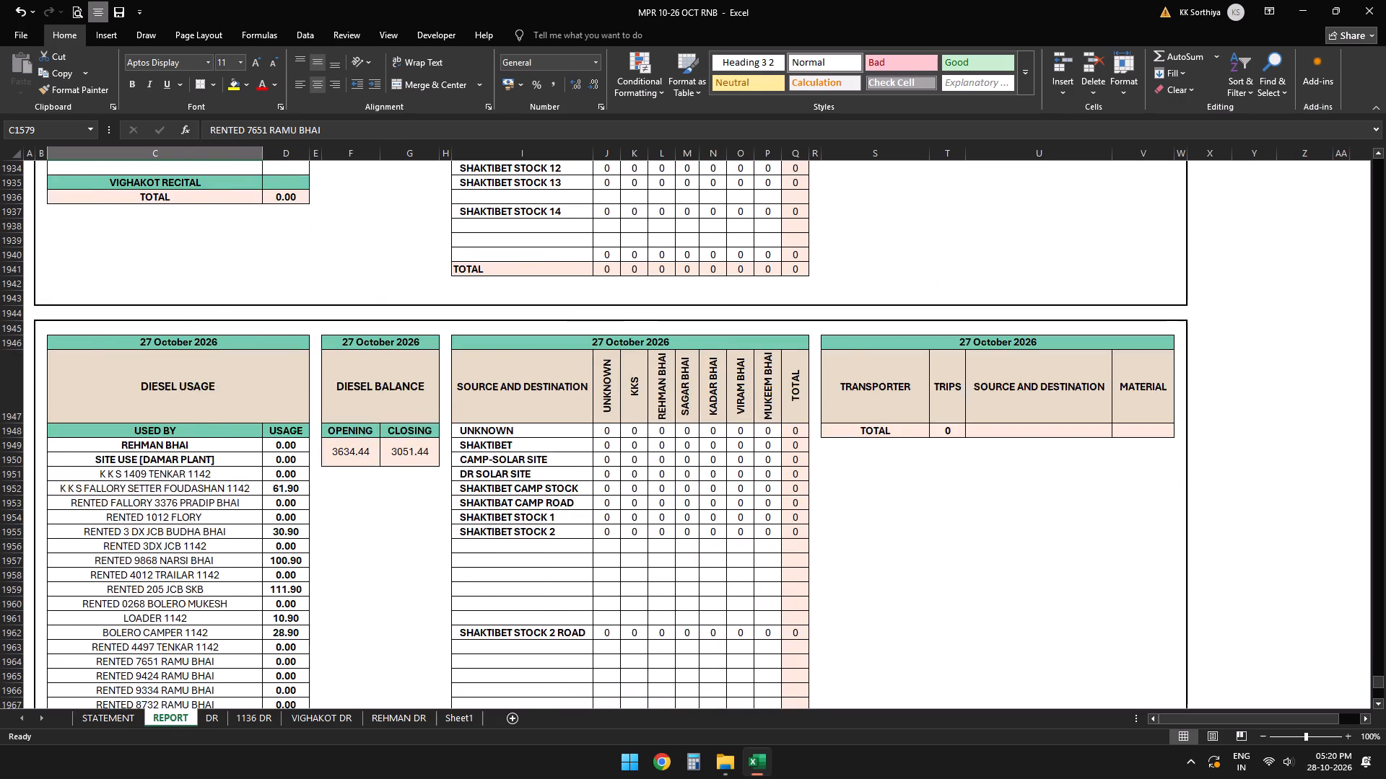
{"action": "scroll", "coordinate": [230, 568], "scroll_direction": "down", "scroll_amount": 5}
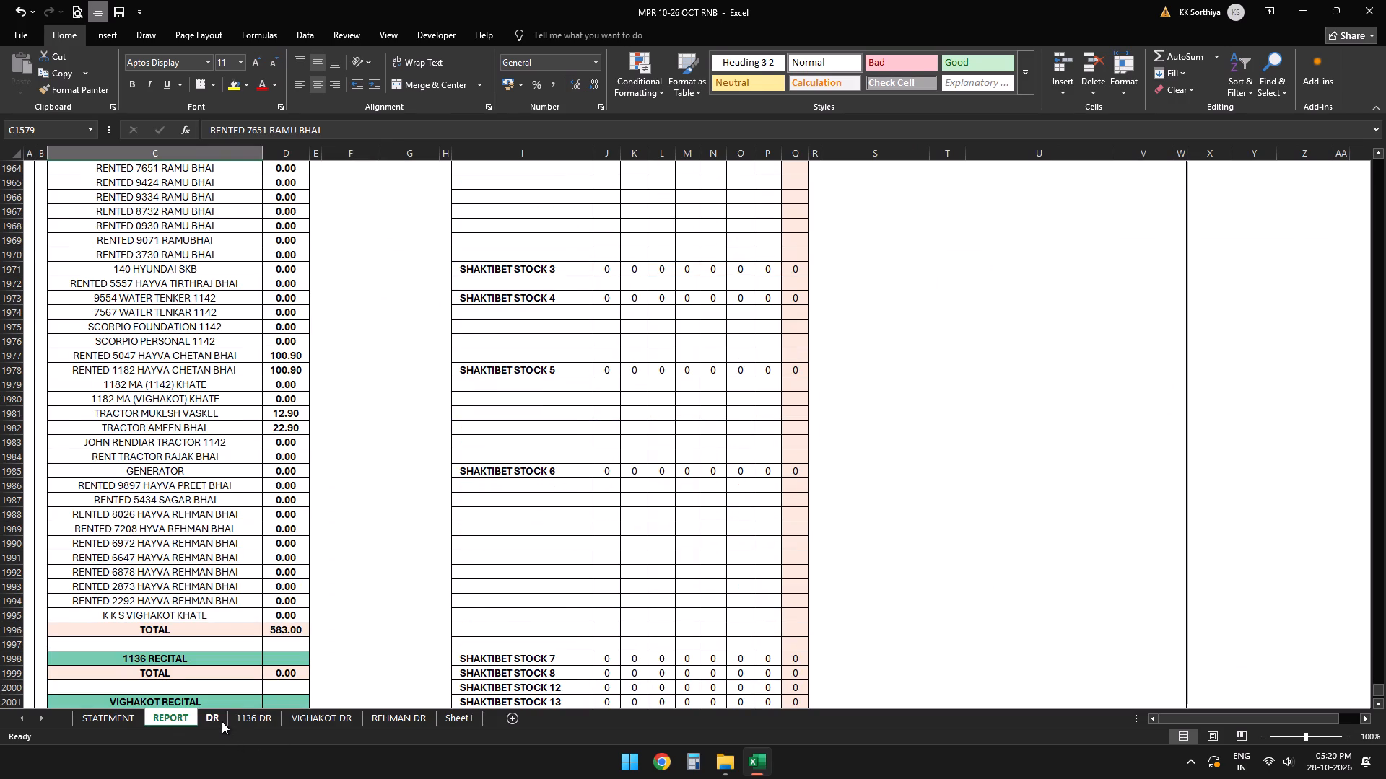
{"action": "left_click", "coordinate": [222, 721]}
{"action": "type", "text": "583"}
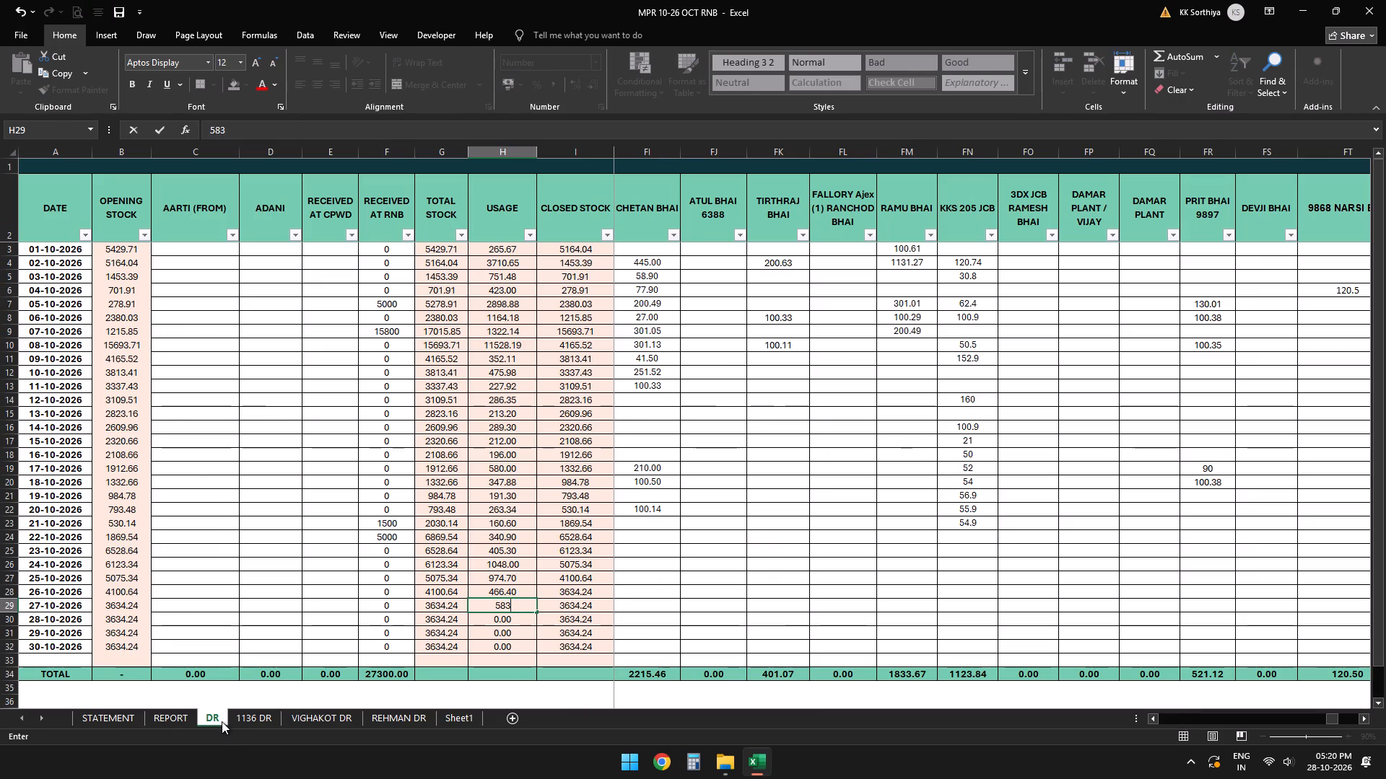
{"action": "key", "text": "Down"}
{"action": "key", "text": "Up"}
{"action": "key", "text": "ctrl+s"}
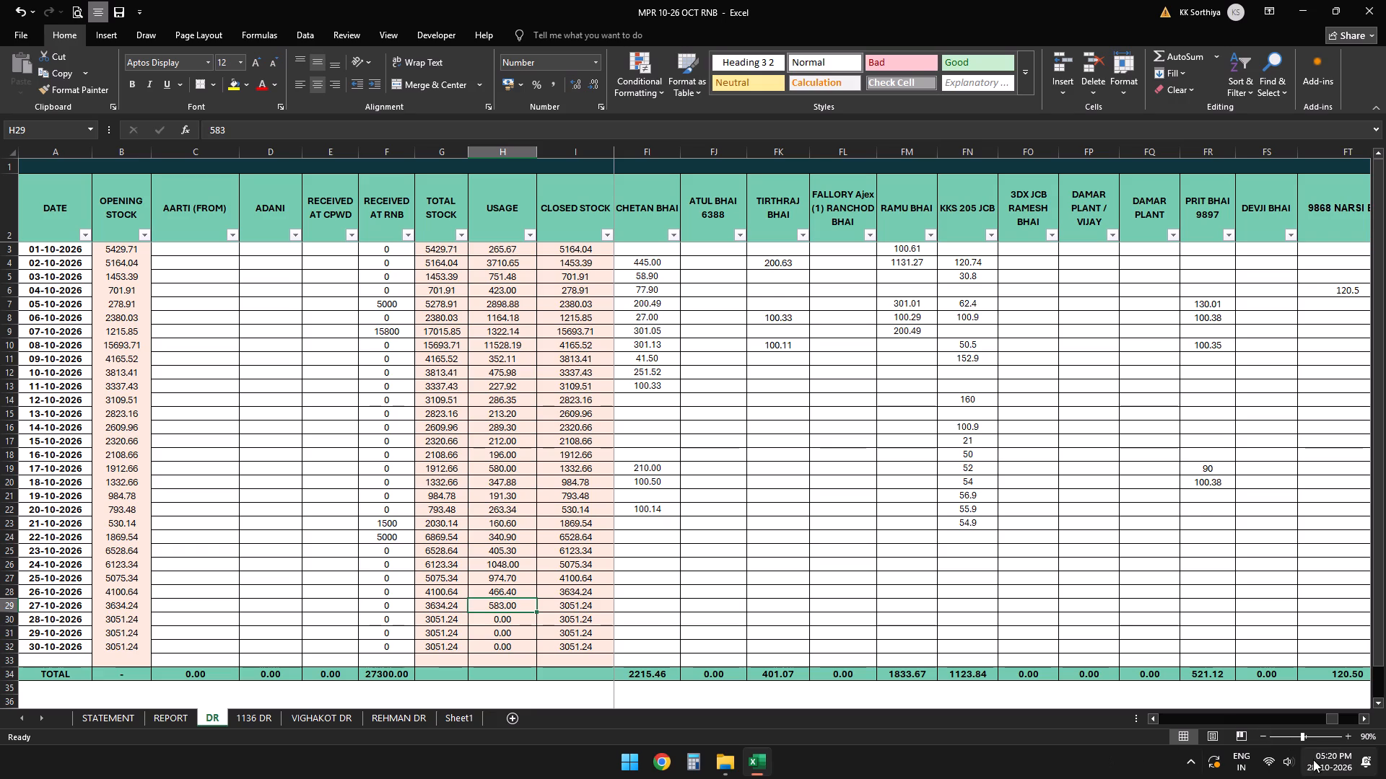
Adjust the Windows display brightness, trying levels 0 and 100, and return to the DR sheet.
{"action": "left_click", "coordinate": [1289, 766]}
{"action": "left_click_drag", "start_coordinate": [1233, 638], "coordinate": [981, 641]}
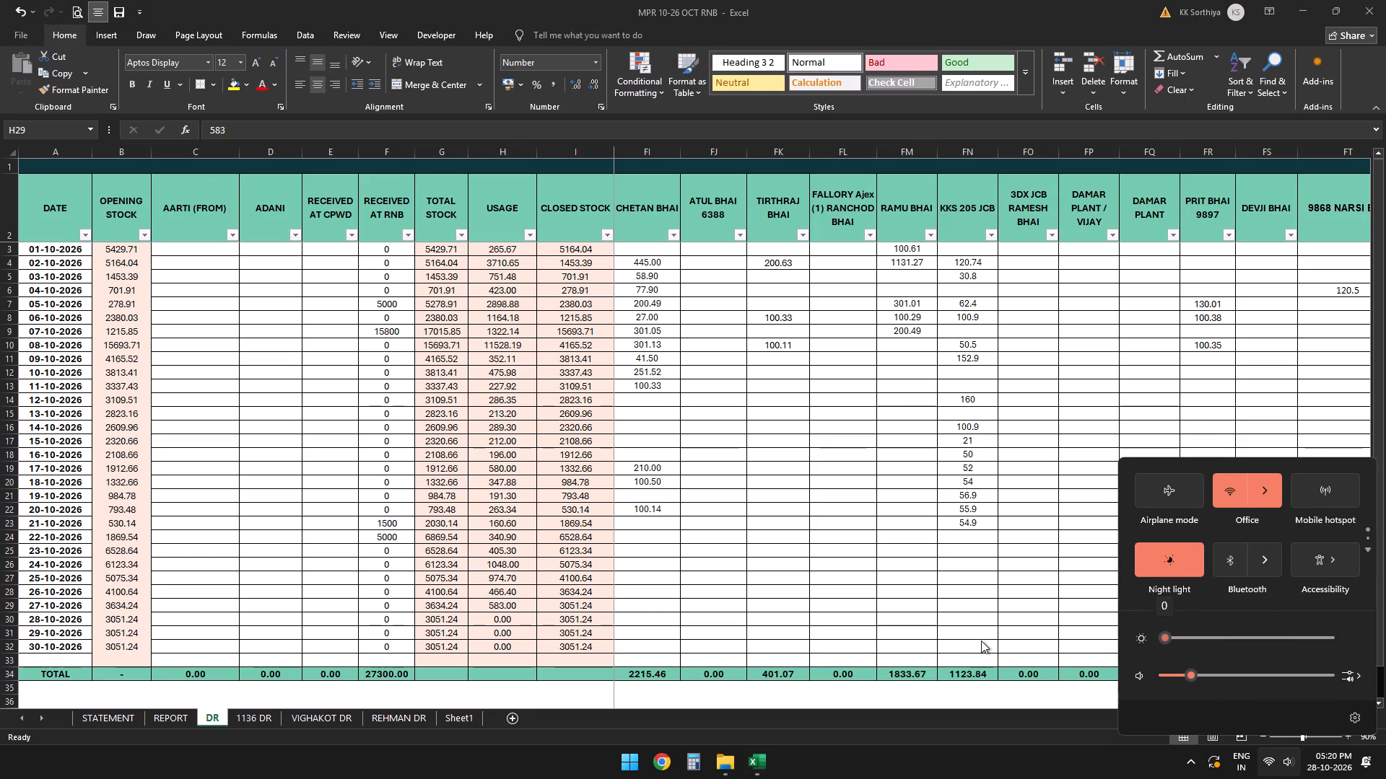
{"action": "left_click_drag", "start_coordinate": [981, 641], "coordinate": [1151, 655]}
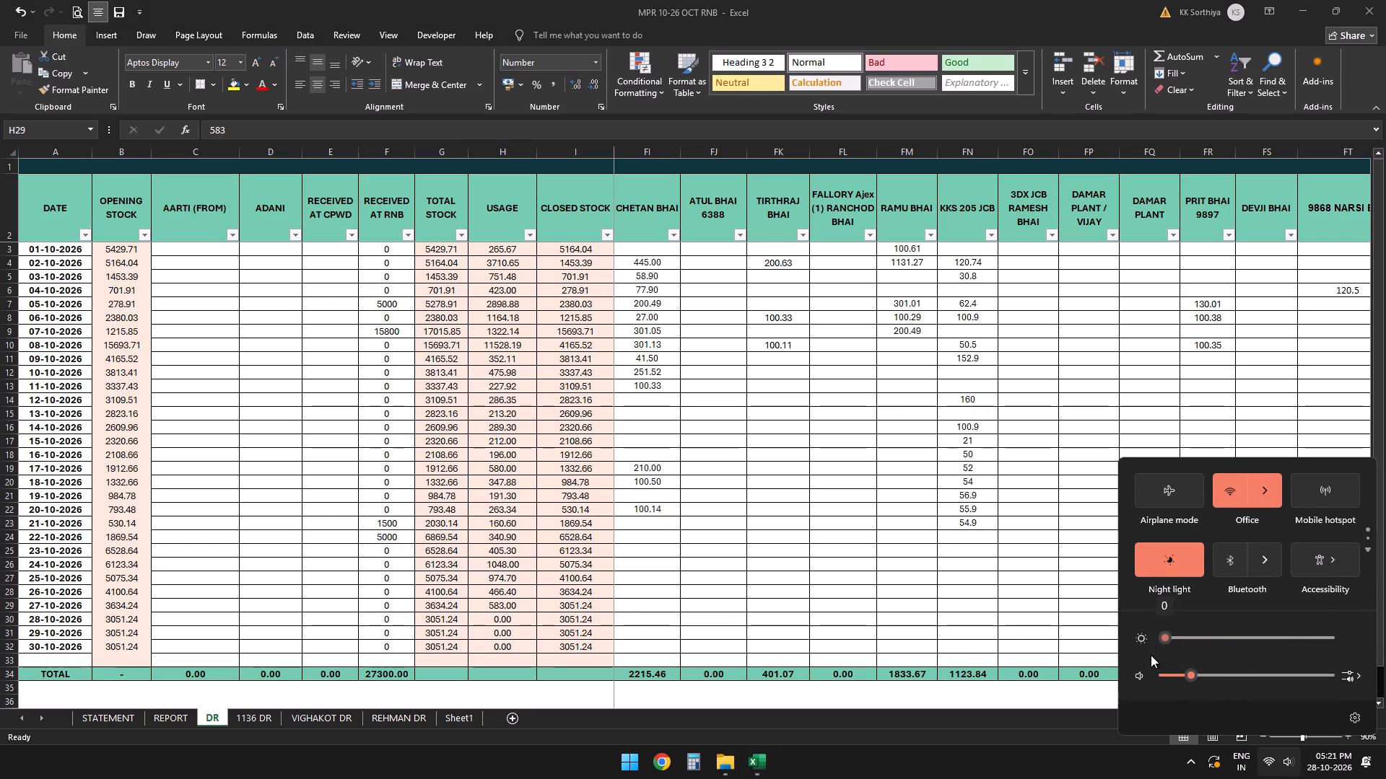
{"action": "left_click_drag", "start_coordinate": [1151, 655], "coordinate": [1374, 655]}
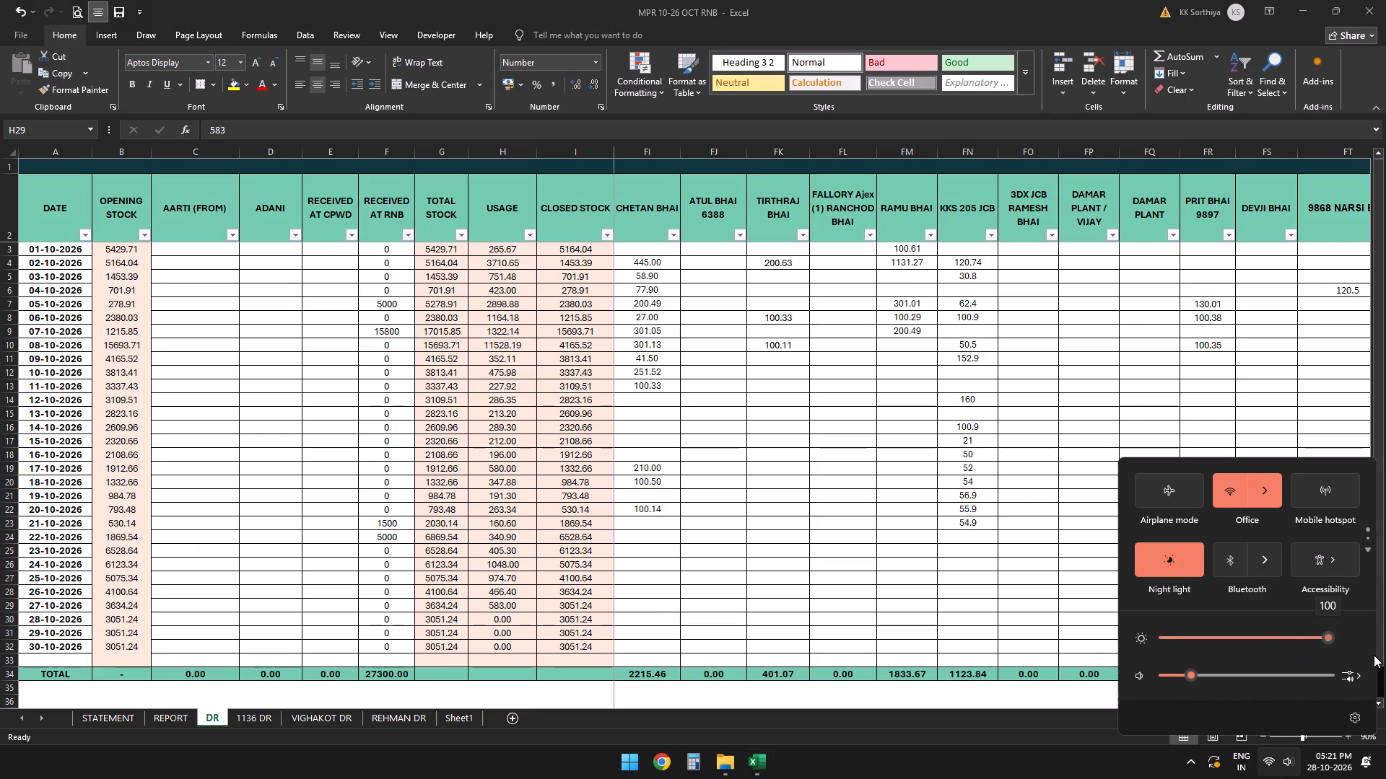
{"action": "left_click_drag", "start_coordinate": [1374, 655], "coordinate": [5, 725]}
{"action": "left_click", "coordinate": [599, 524]}
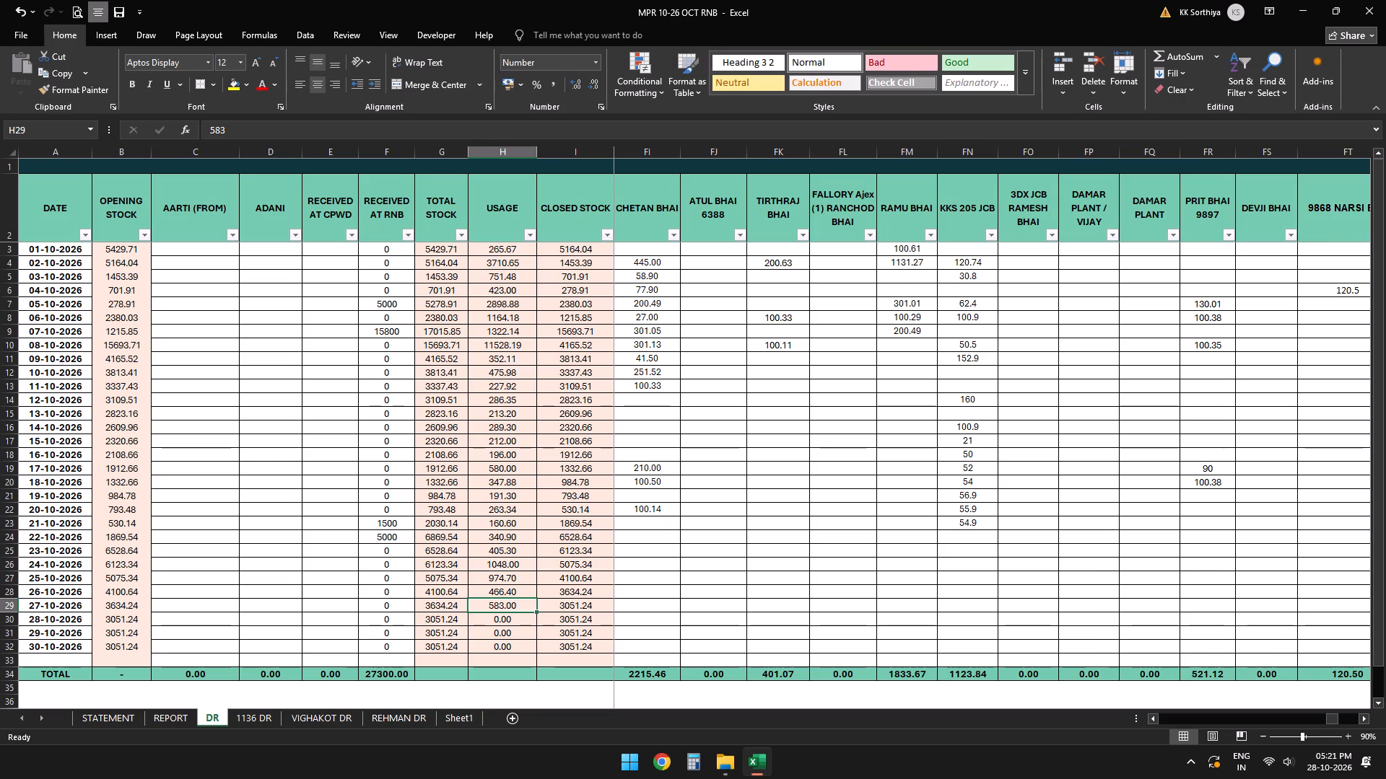